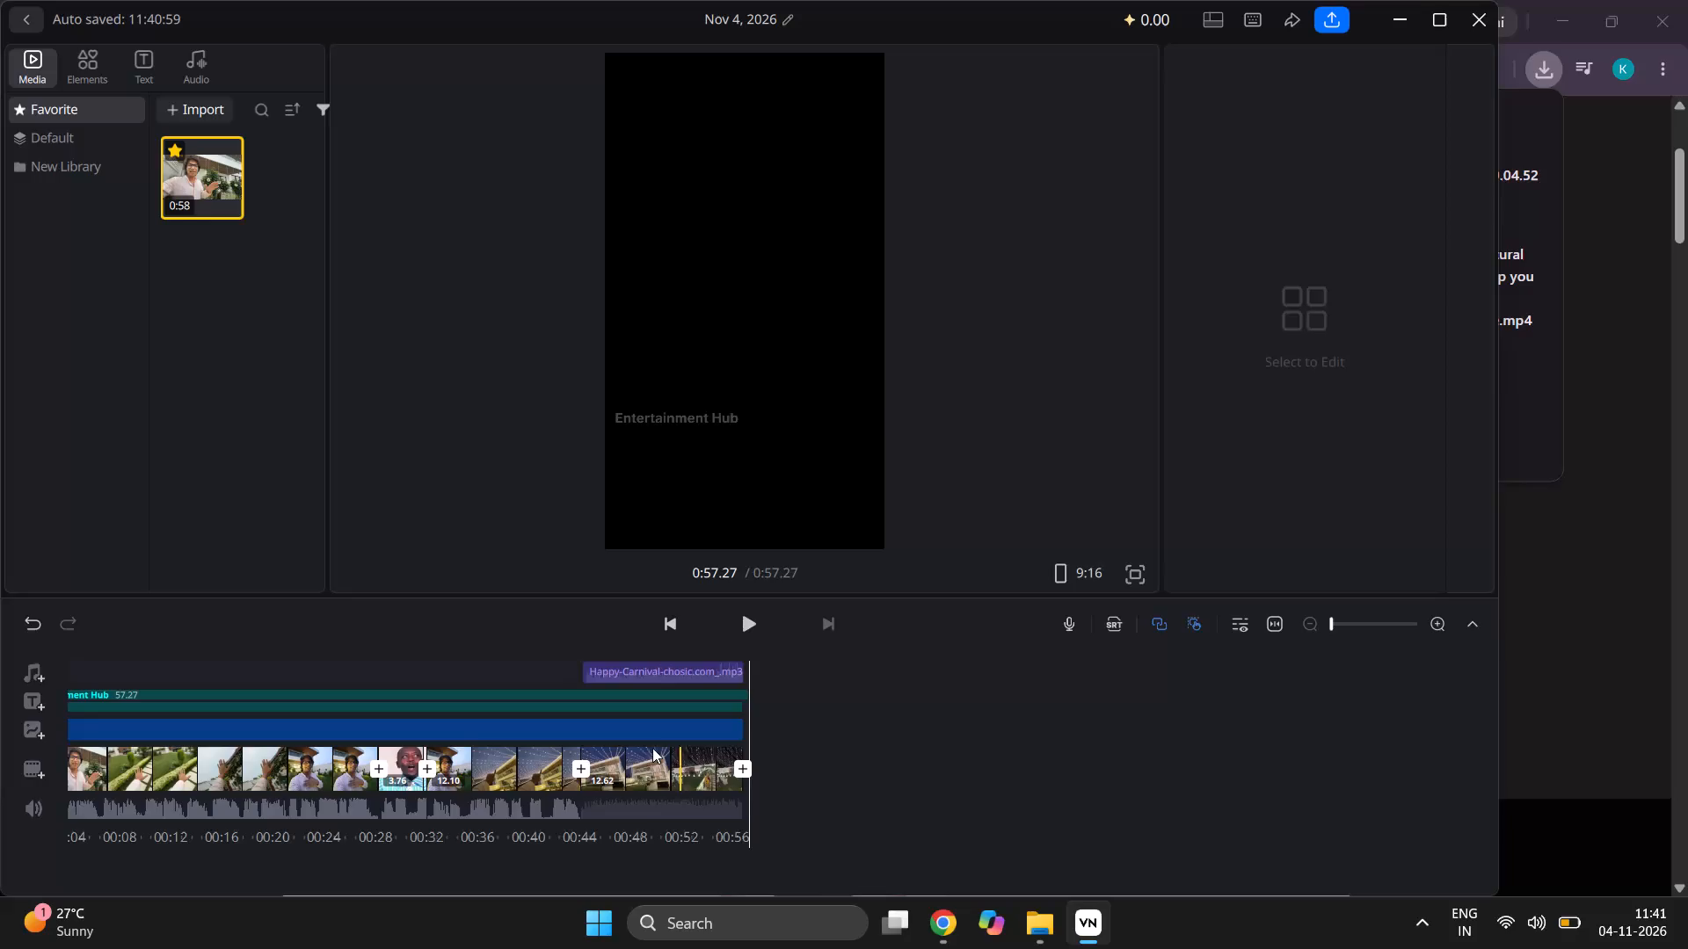
Play back the edited short from about 37 to 48 seconds and go back to the start of the timeline.
{"action": "scroll", "coordinate": [645, 745], "scroll_direction": "right", "scroll_amount": 7}
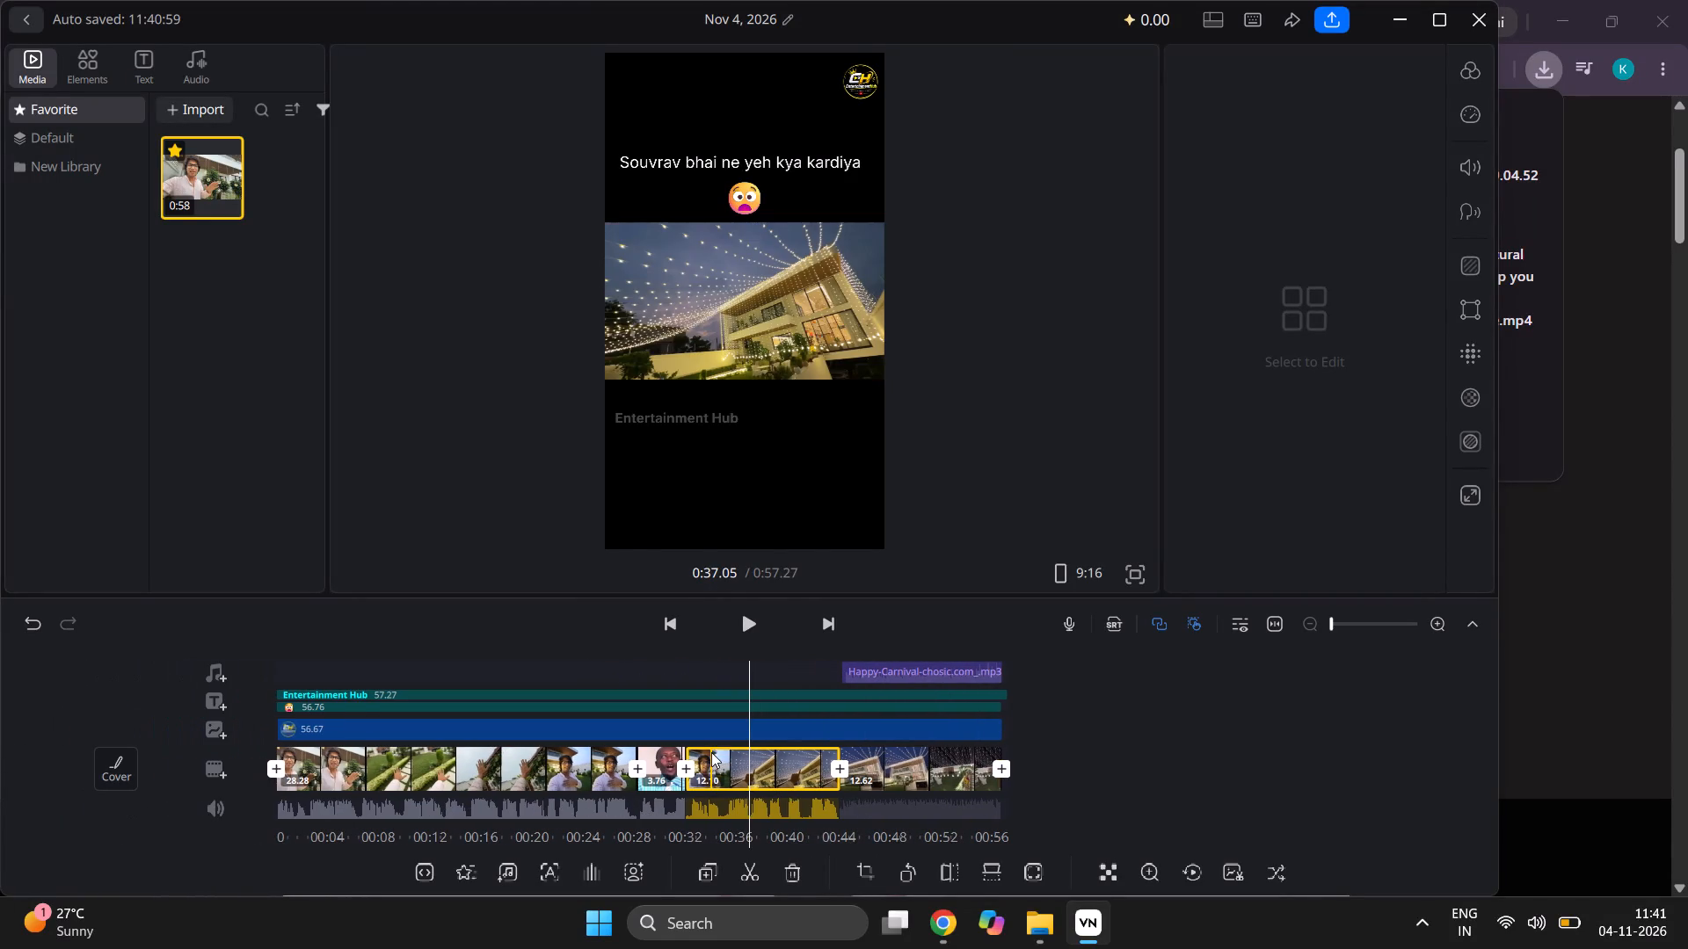
{"action": "left_click", "coordinate": [743, 622]}
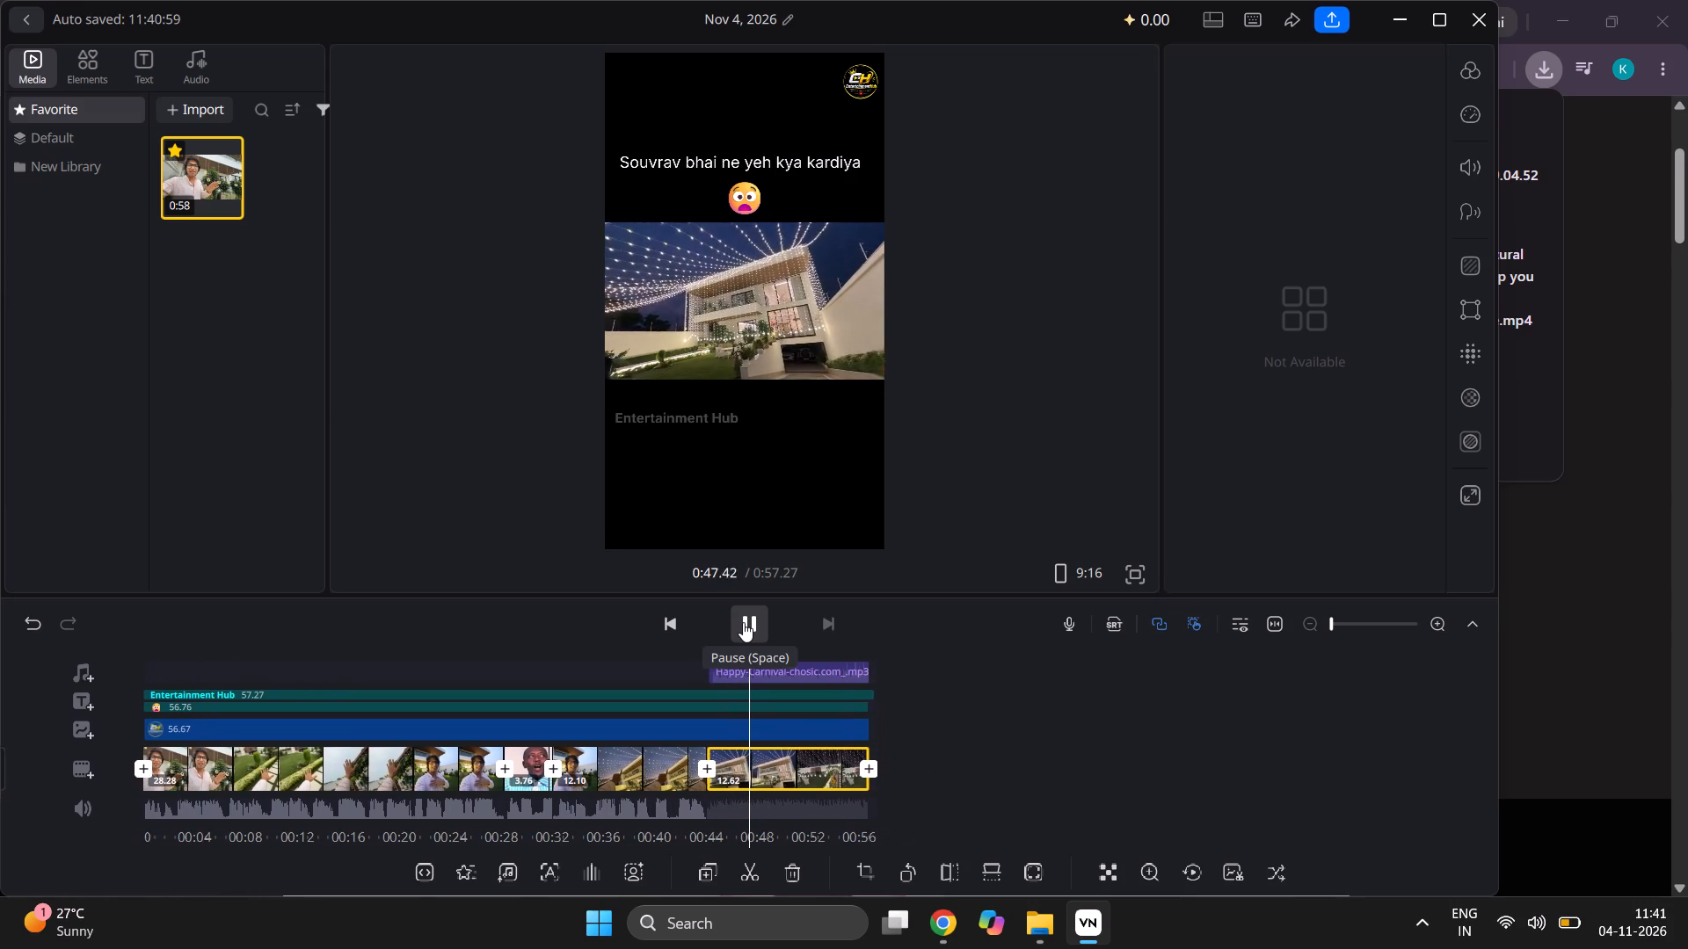
{"action": "left_click", "coordinate": [743, 622]}
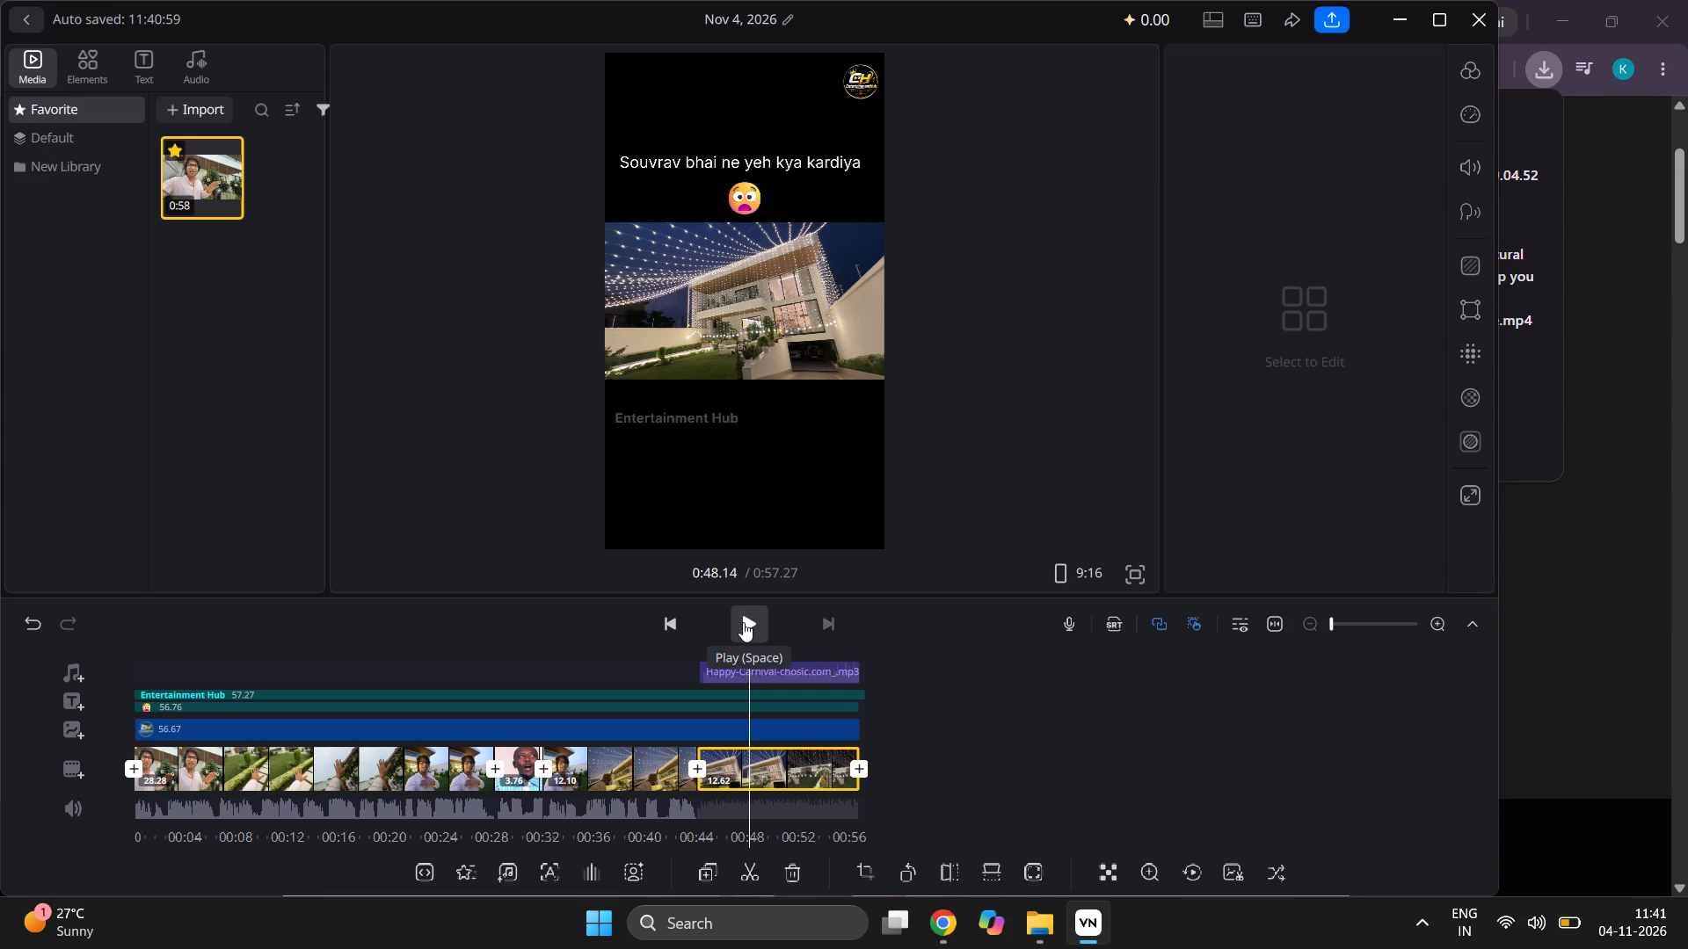
{"action": "scroll", "coordinate": [562, 733], "scroll_direction": "right", "scroll_amount": 6}
{"action": "scroll", "coordinate": [726, 756], "scroll_direction": "right", "scroll_amount": 2}
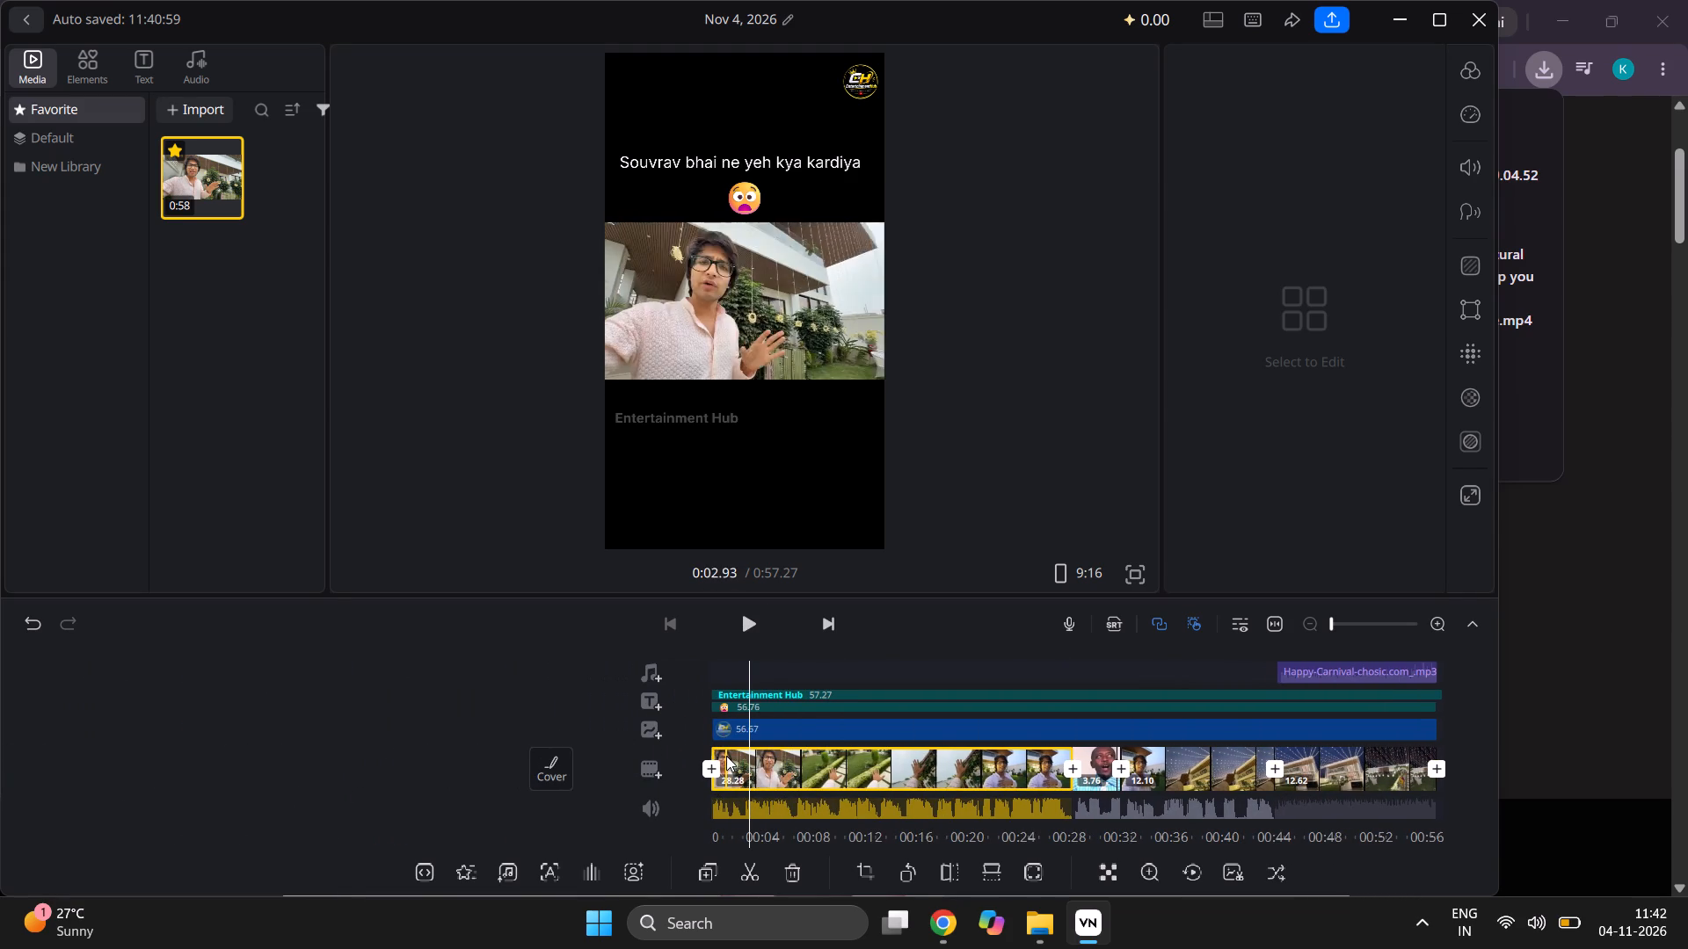
{"action": "scroll", "coordinate": [820, 761], "scroll_direction": "right", "scroll_amount": 3}
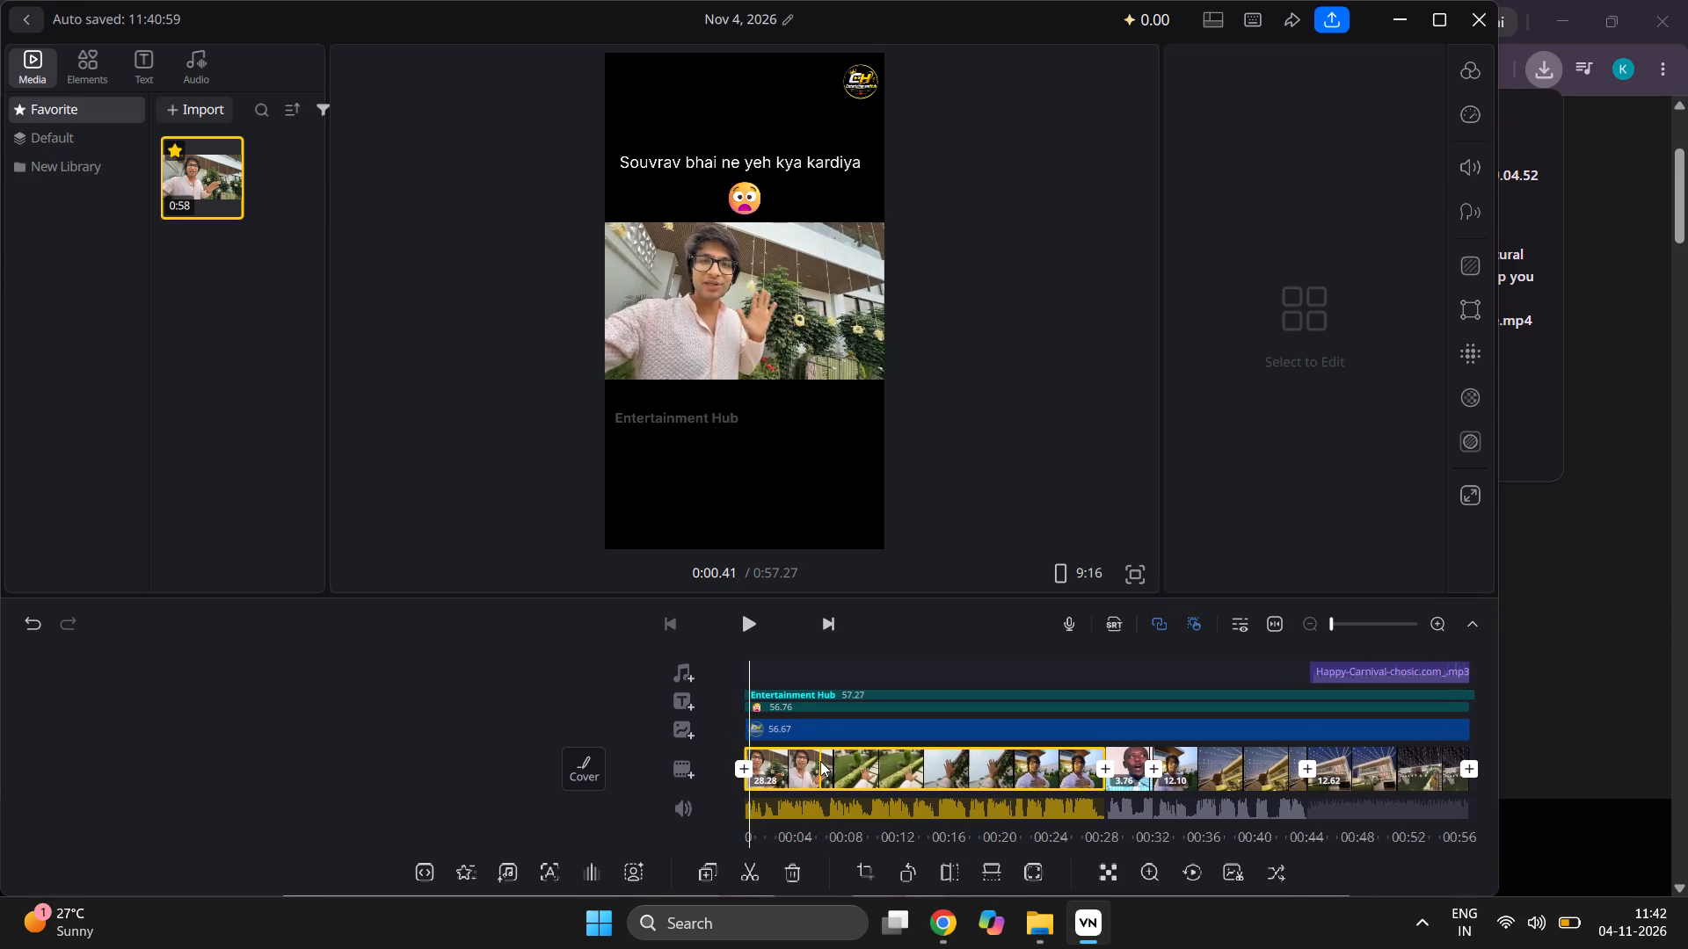
{"action": "scroll", "coordinate": [820, 761], "scroll_direction": "left", "scroll_amount": 13}
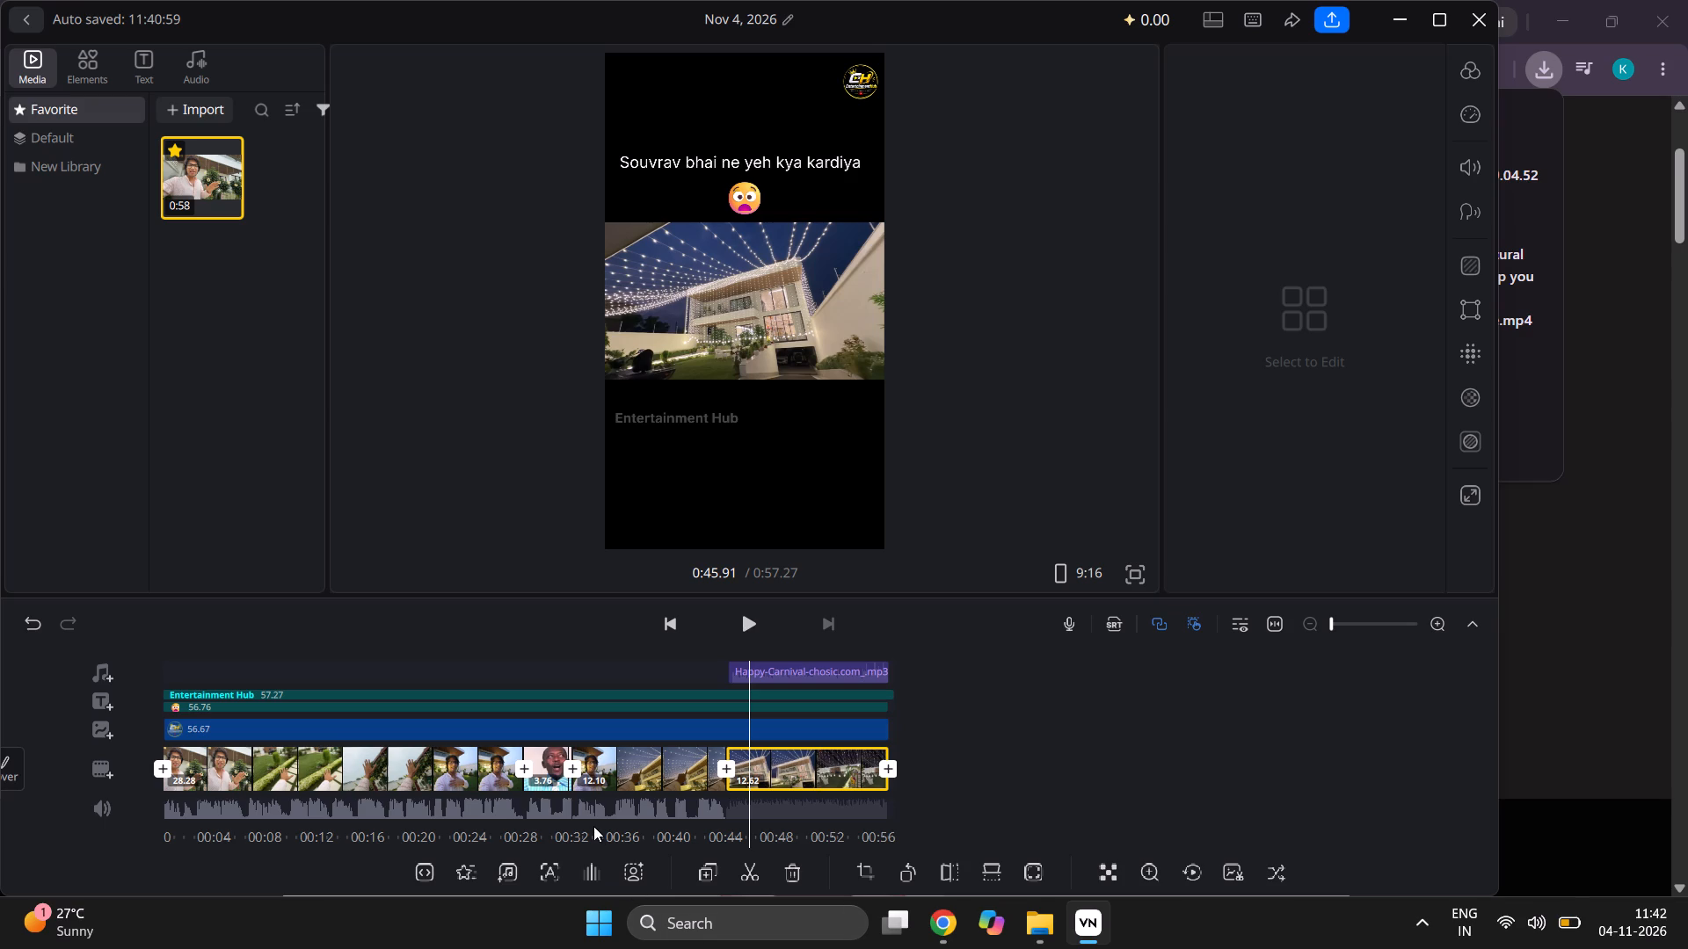
Export the edited short from the timeline with manual quality settings at 720p resolution and 30 fps.
{"action": "scroll", "coordinate": [593, 826], "scroll_direction": "right", "scroll_amount": 13}
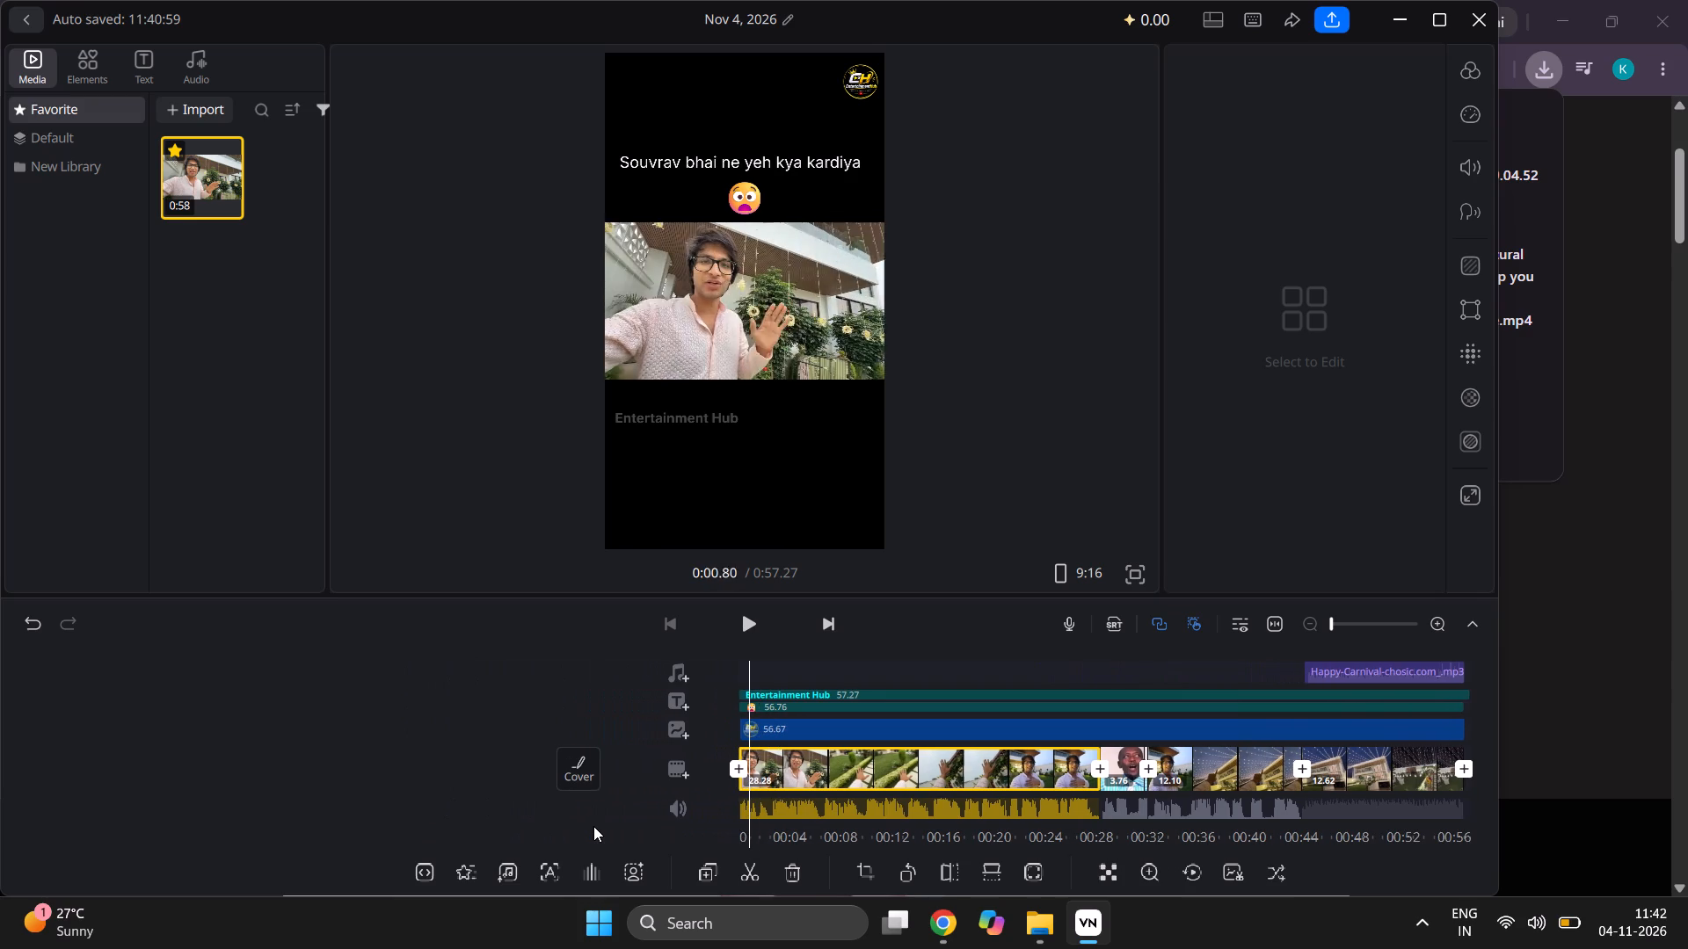
{"action": "scroll", "coordinate": [593, 826], "scroll_direction": "right", "scroll_amount": 2}
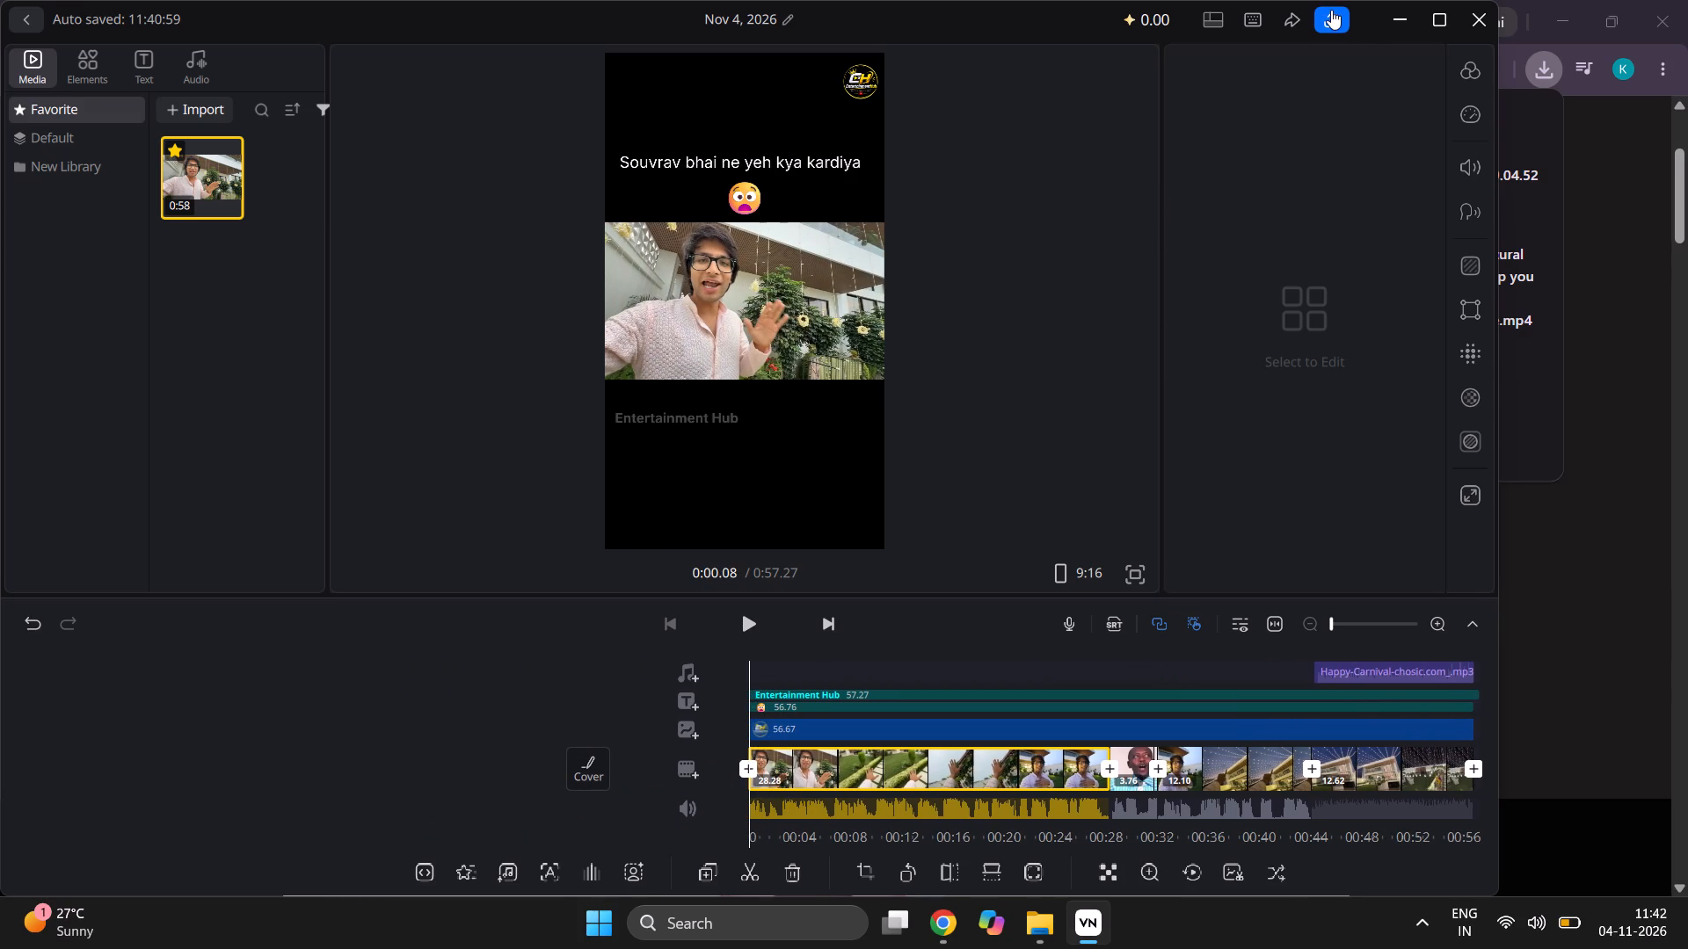
{"action": "left_click", "coordinate": [1331, 10]}
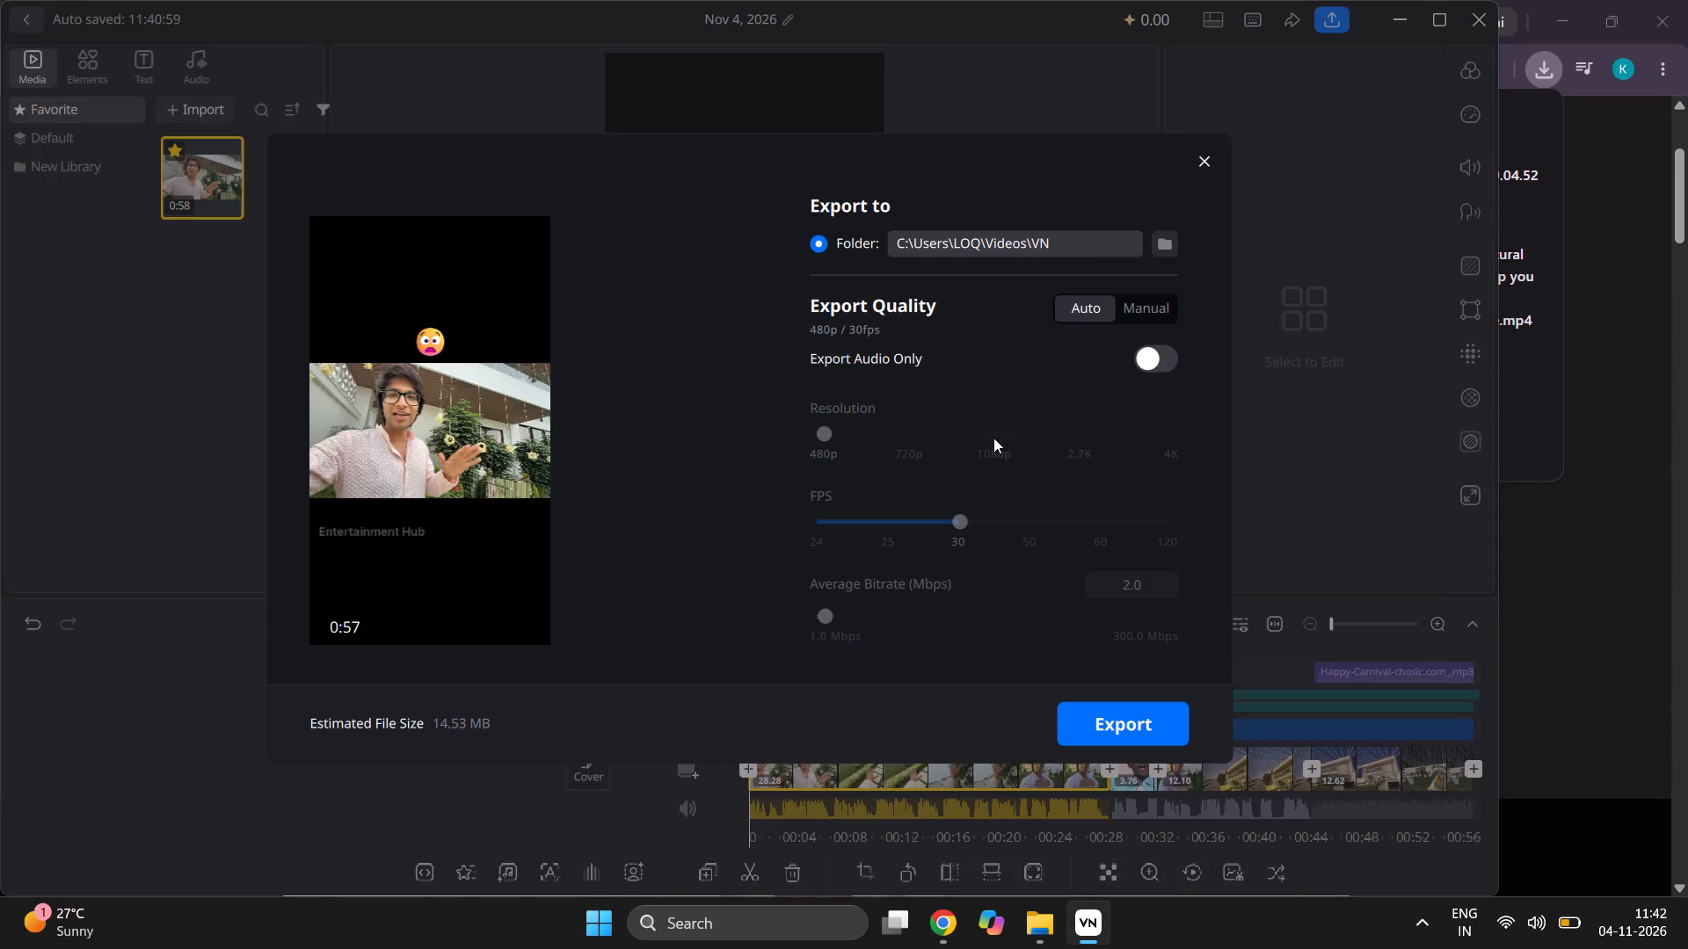
{"action": "left_click", "coordinate": [1122, 312]}
{"action": "left_click", "coordinate": [910, 427]}
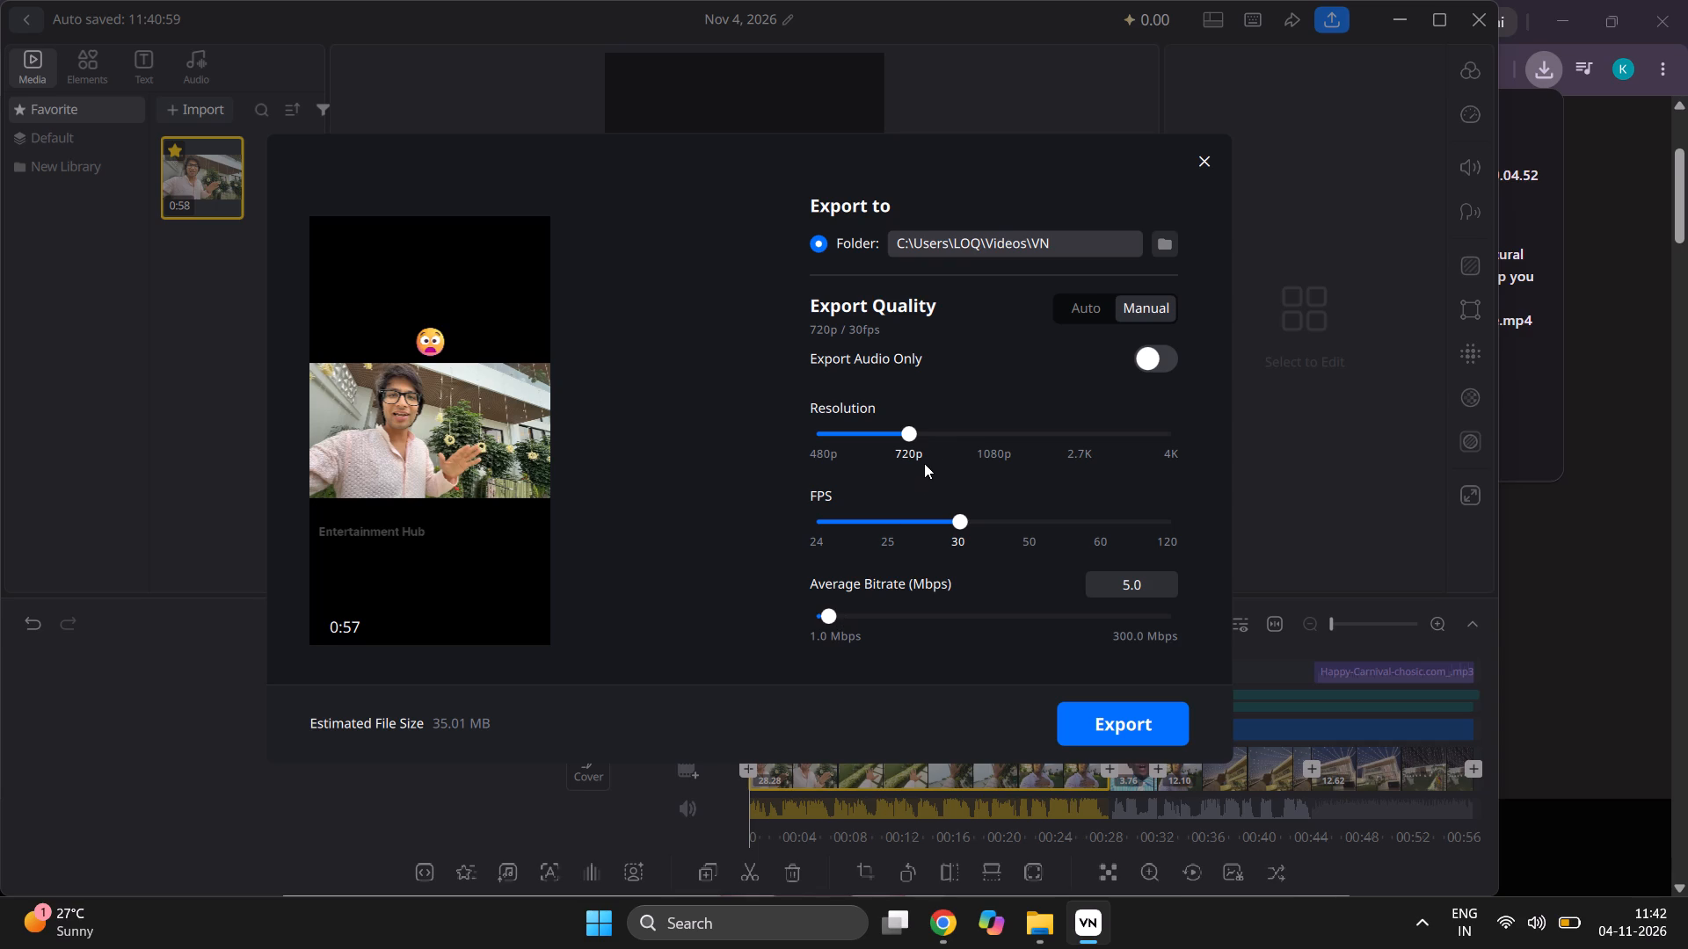
{"action": "left_click", "coordinate": [983, 433]}
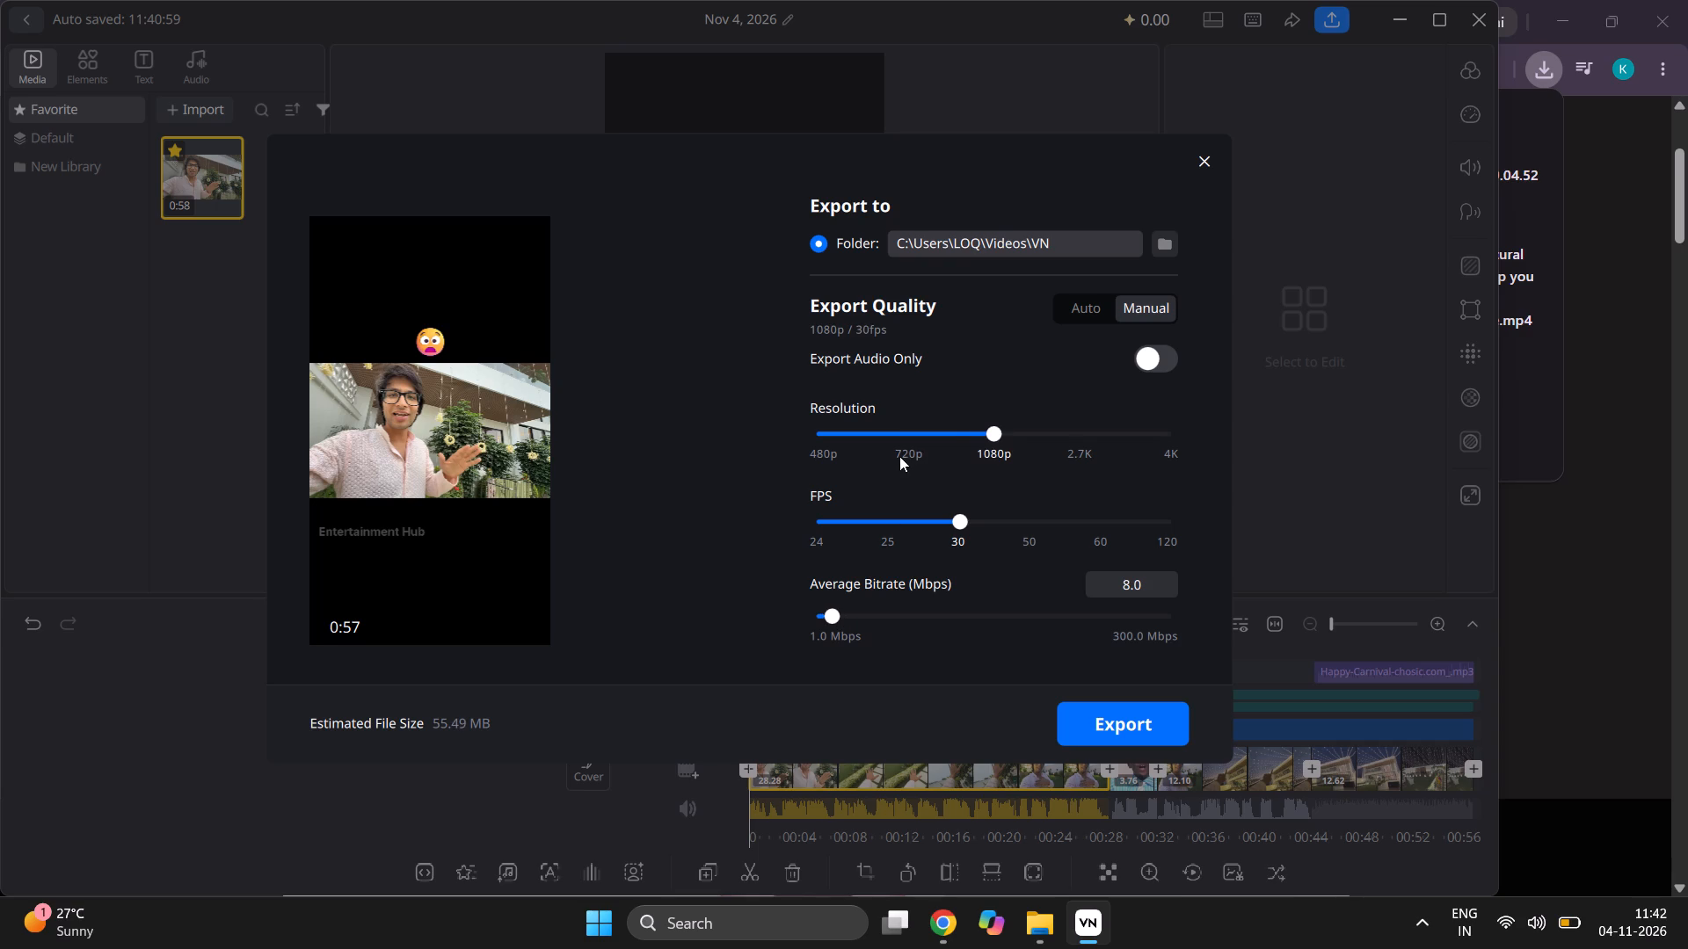
{"action": "left_click", "coordinate": [904, 436]}
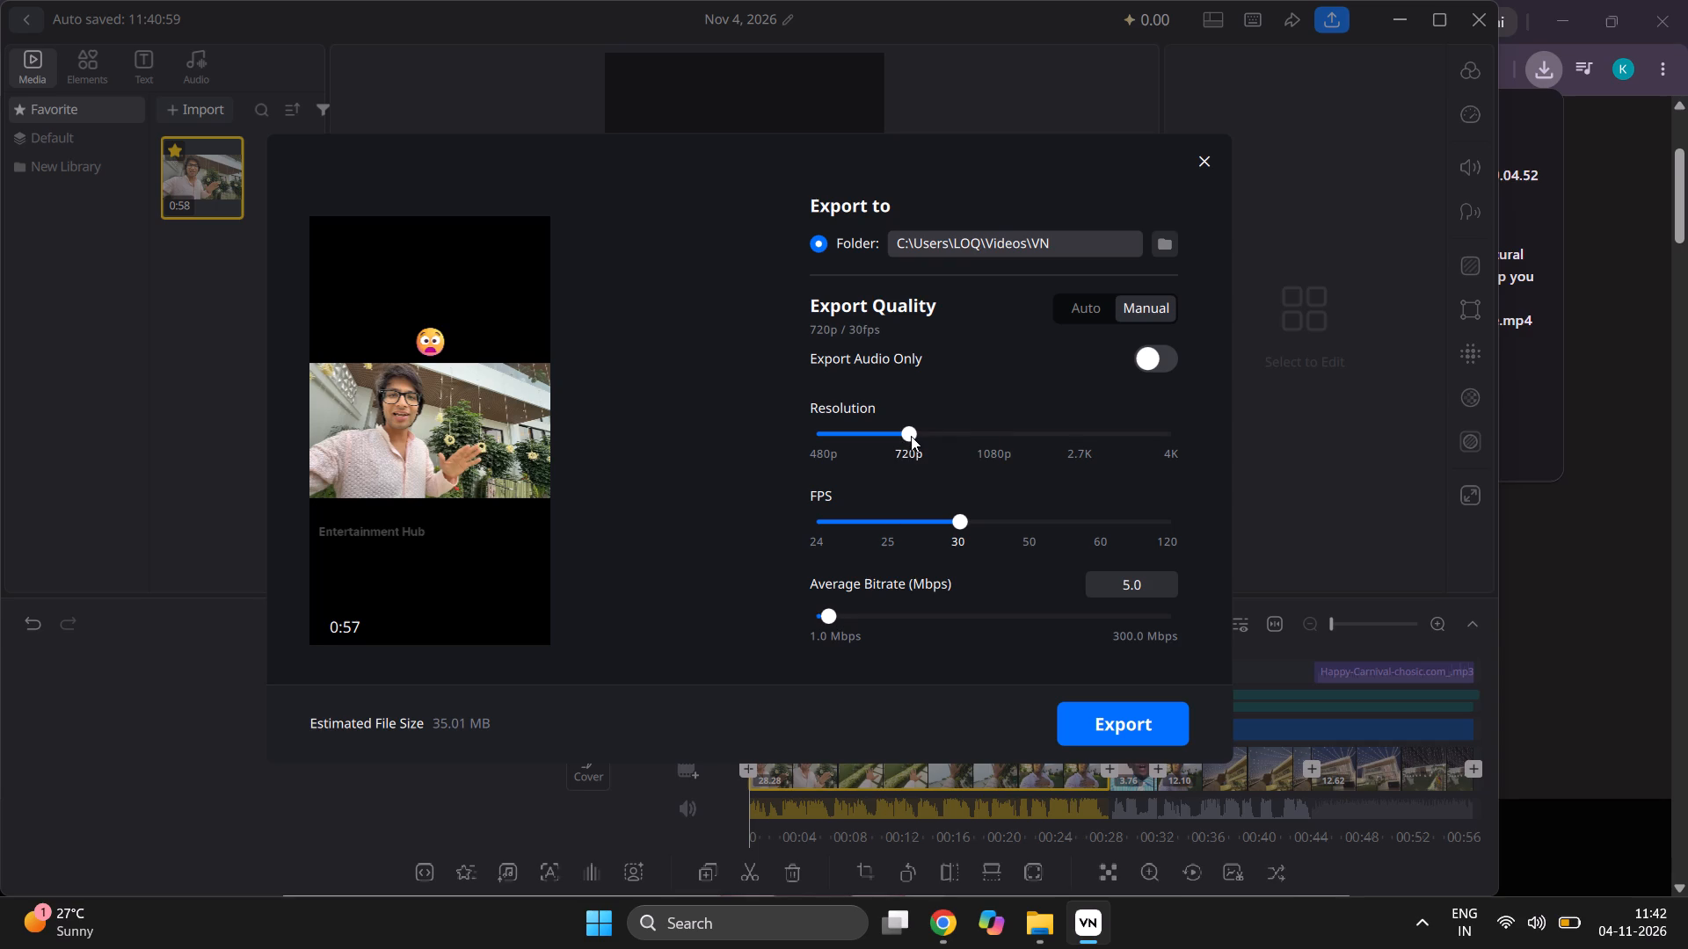
{"action": "left_click", "coordinate": [1138, 725]}
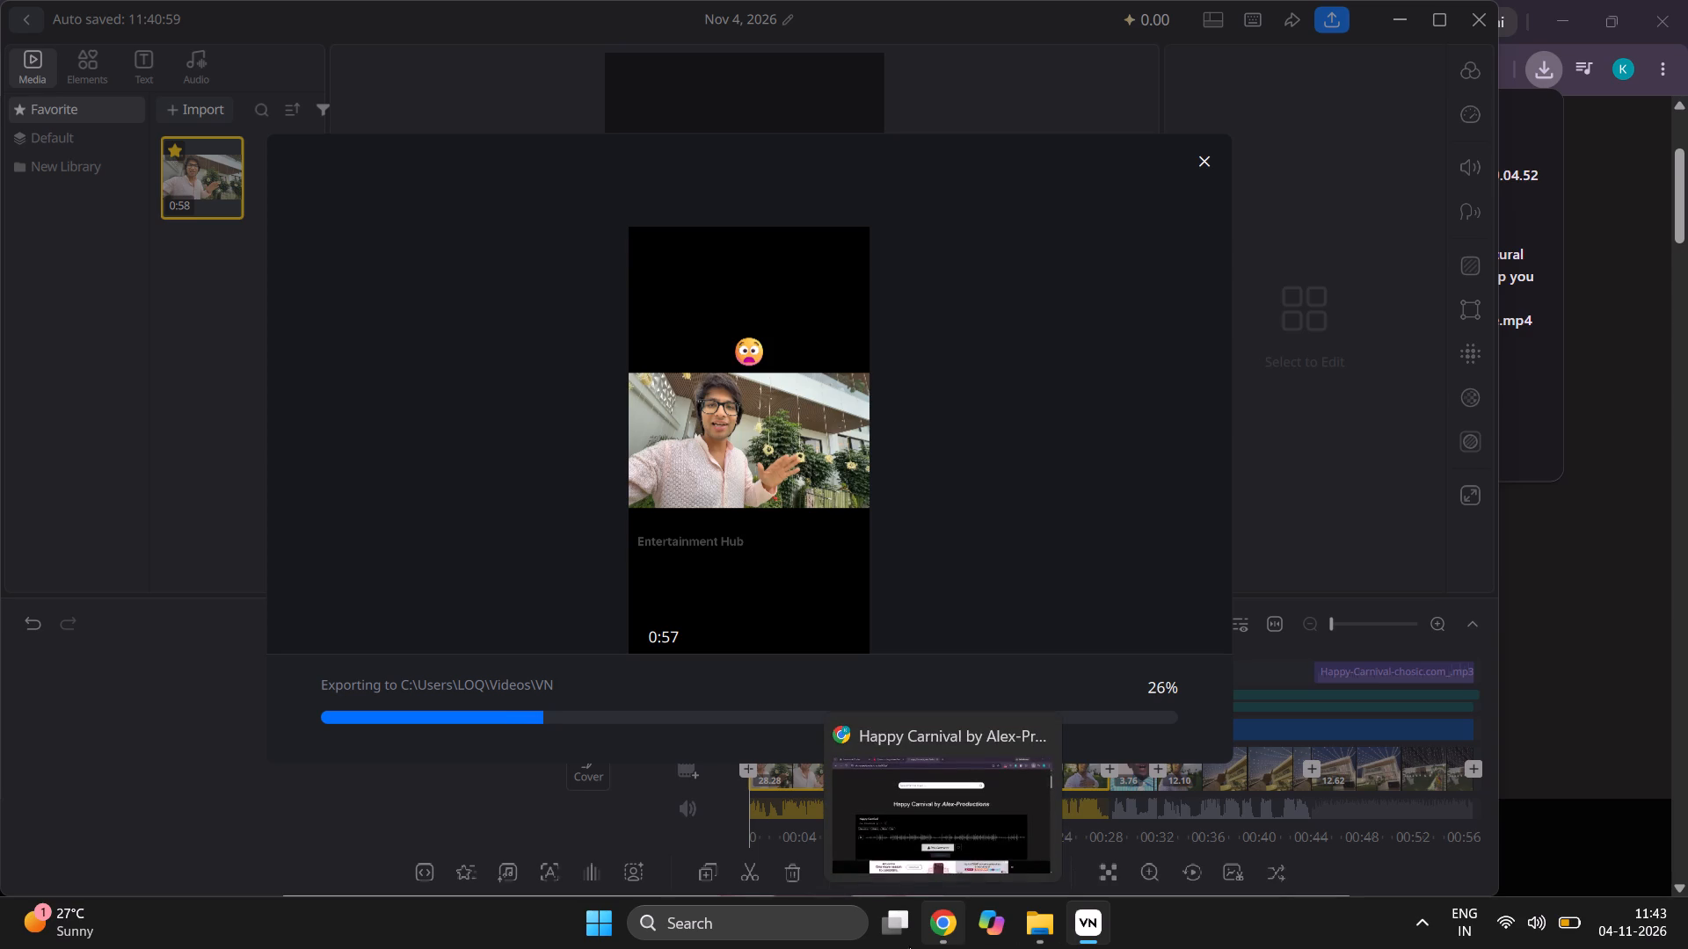
Find Google Chrome through the system search and launch it while the video export runs.
{"action": "left_click", "coordinate": [744, 945]}
{"action": "left_click", "coordinate": [729, 924]}
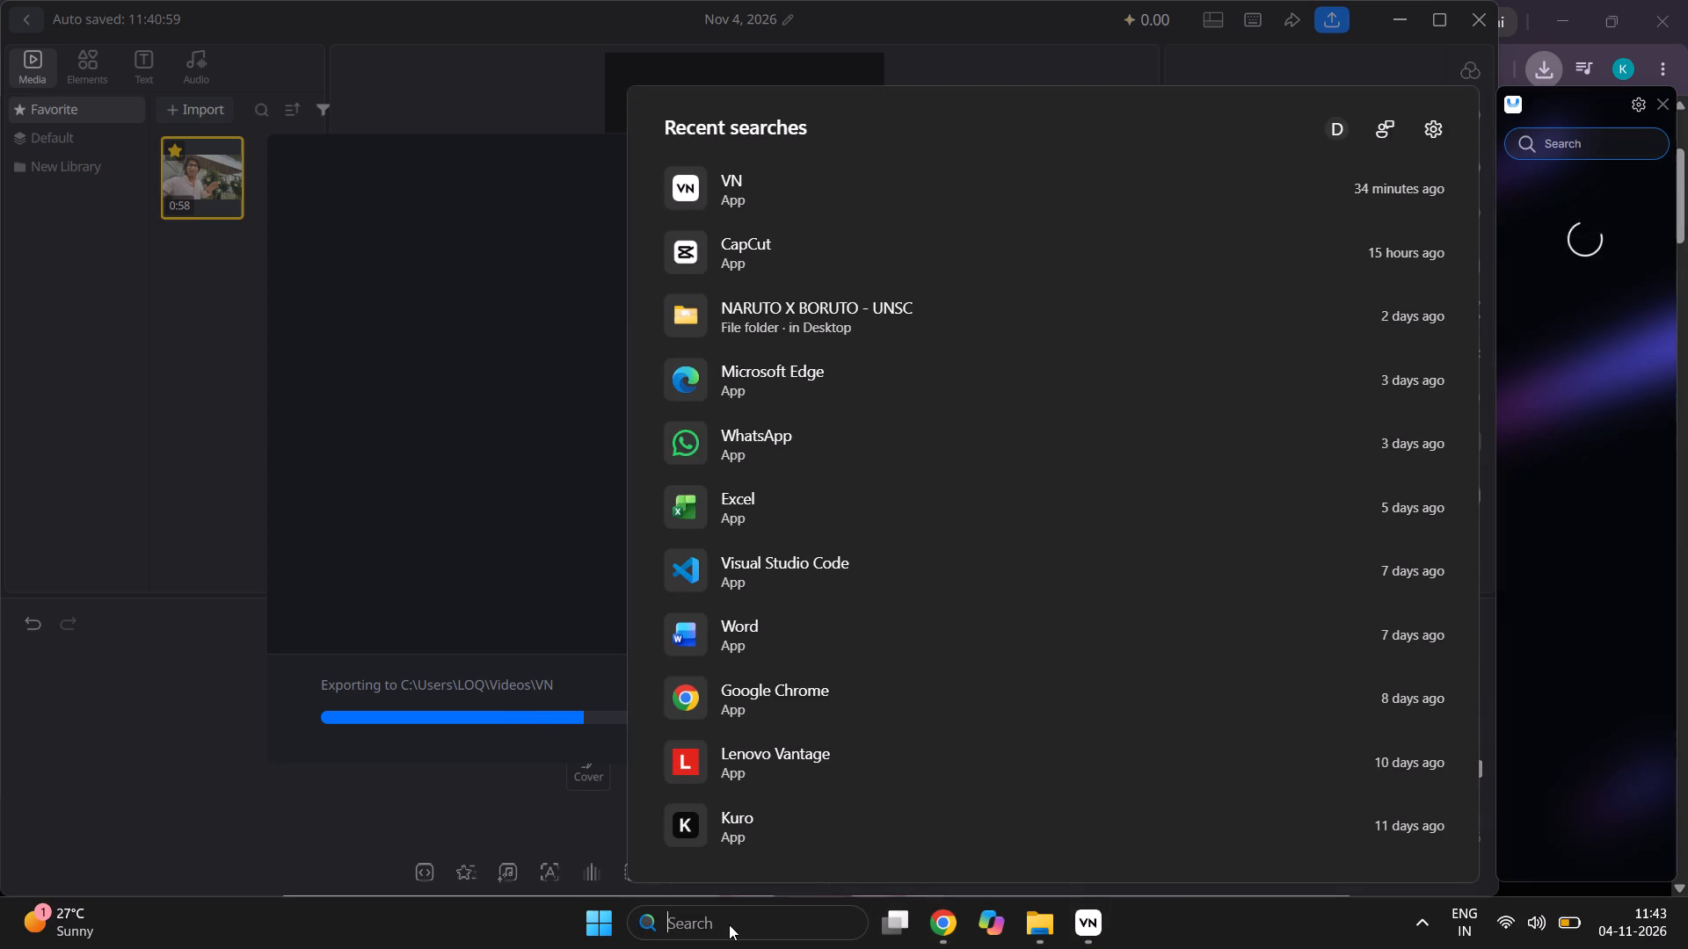
{"action": "left_click", "coordinate": [761, 724]}
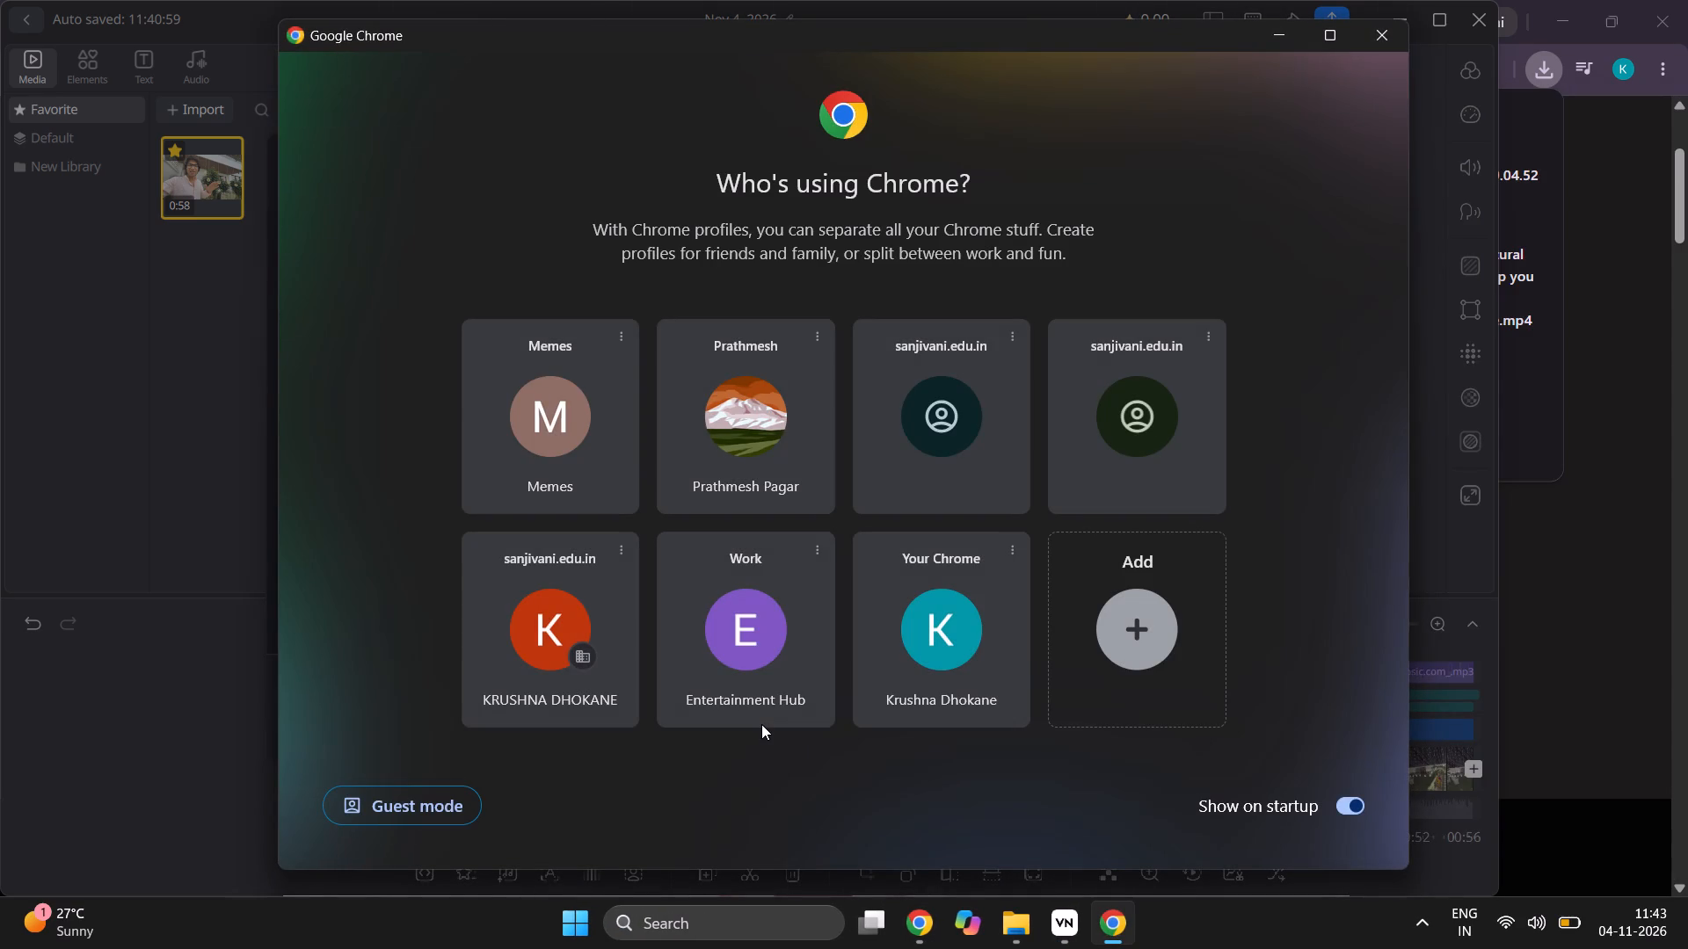
Open a Chrome window with the Entertainment Hub work profile.
{"action": "left_click", "coordinate": [747, 654]}
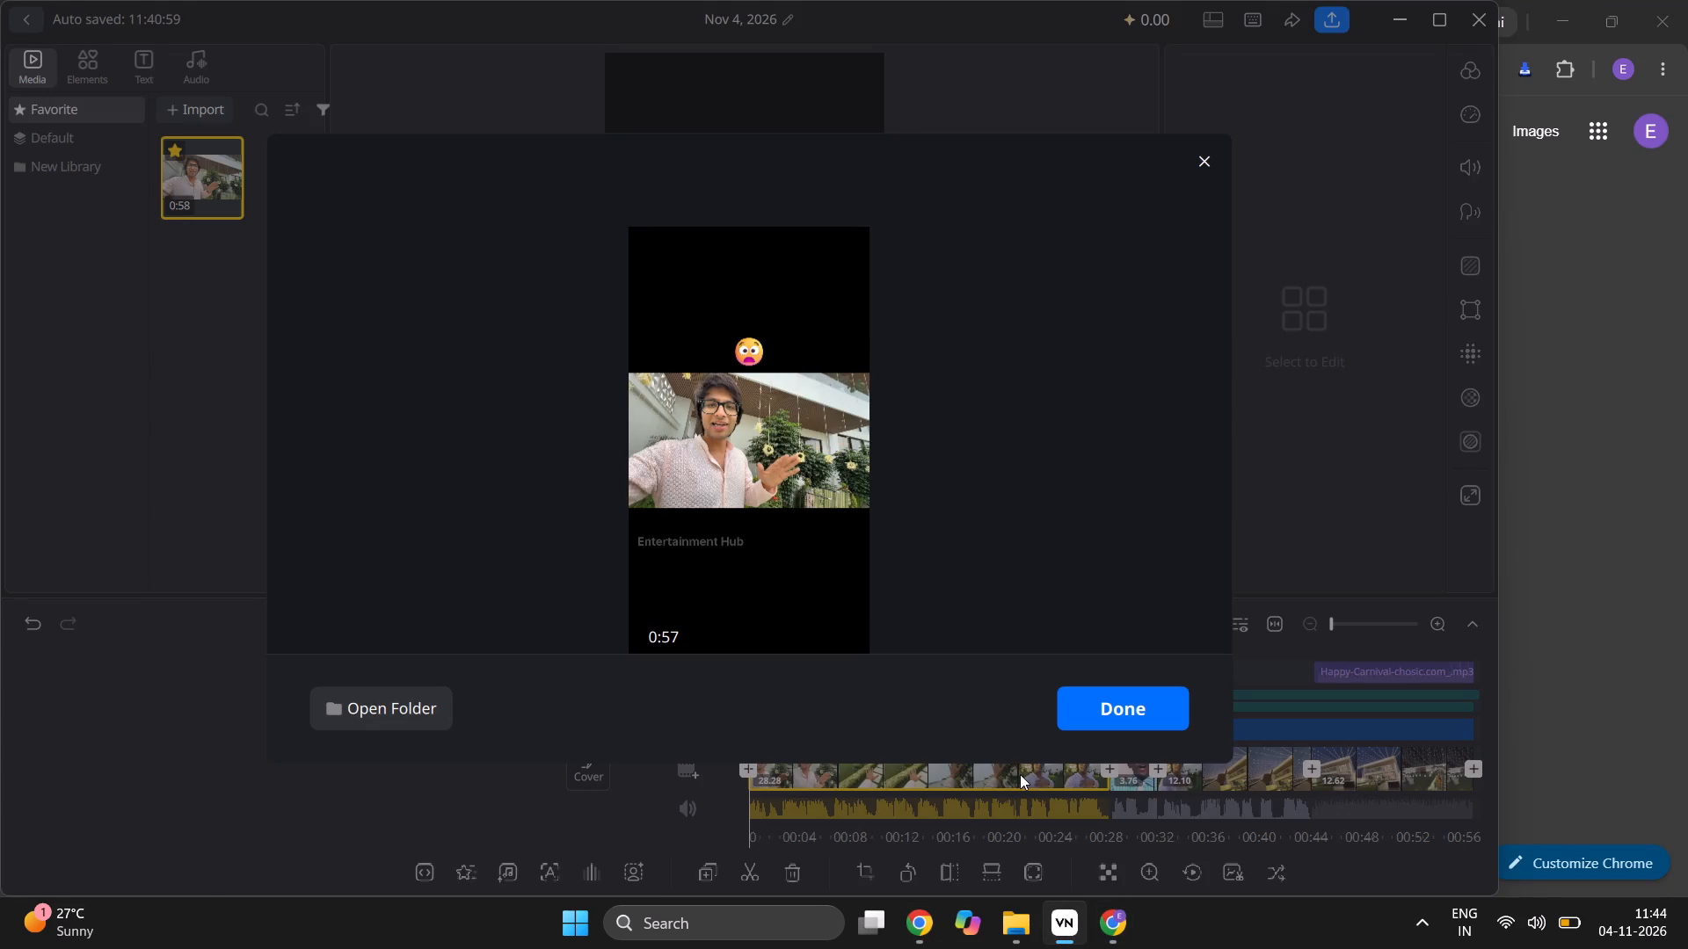
{"action": "left_click", "coordinate": [1098, 714]}
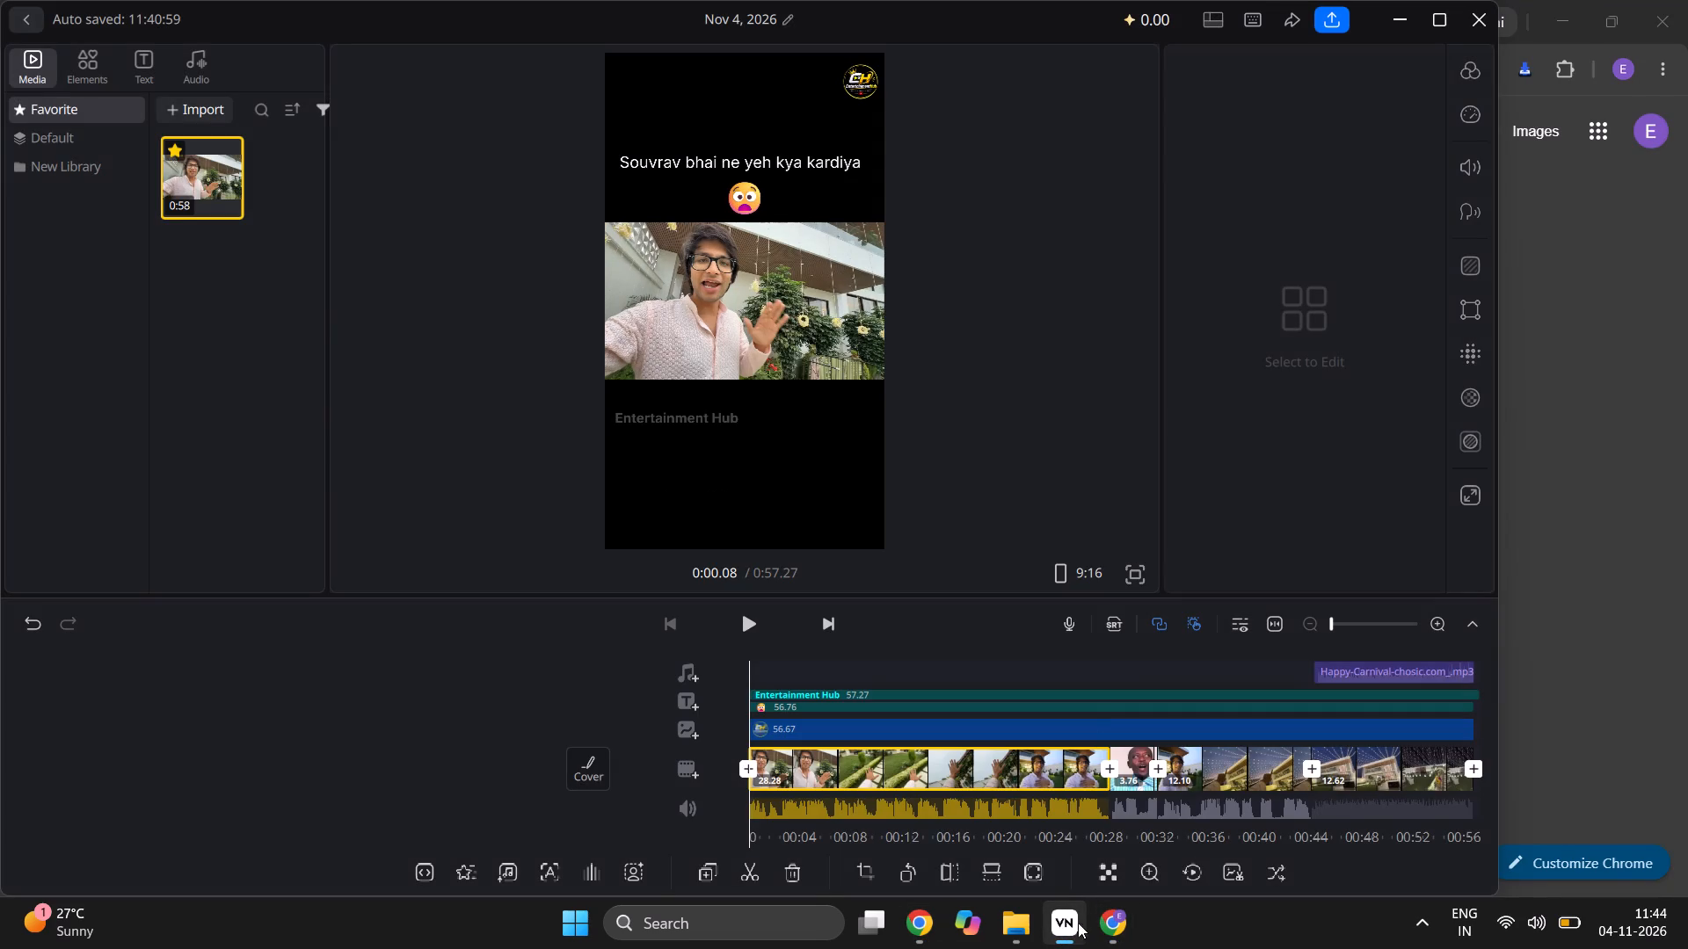
Switch to the Entertainment Hub Chrome window, search Google for youtube and open the YouTube site.
{"action": "left_click", "coordinate": [1101, 931]}
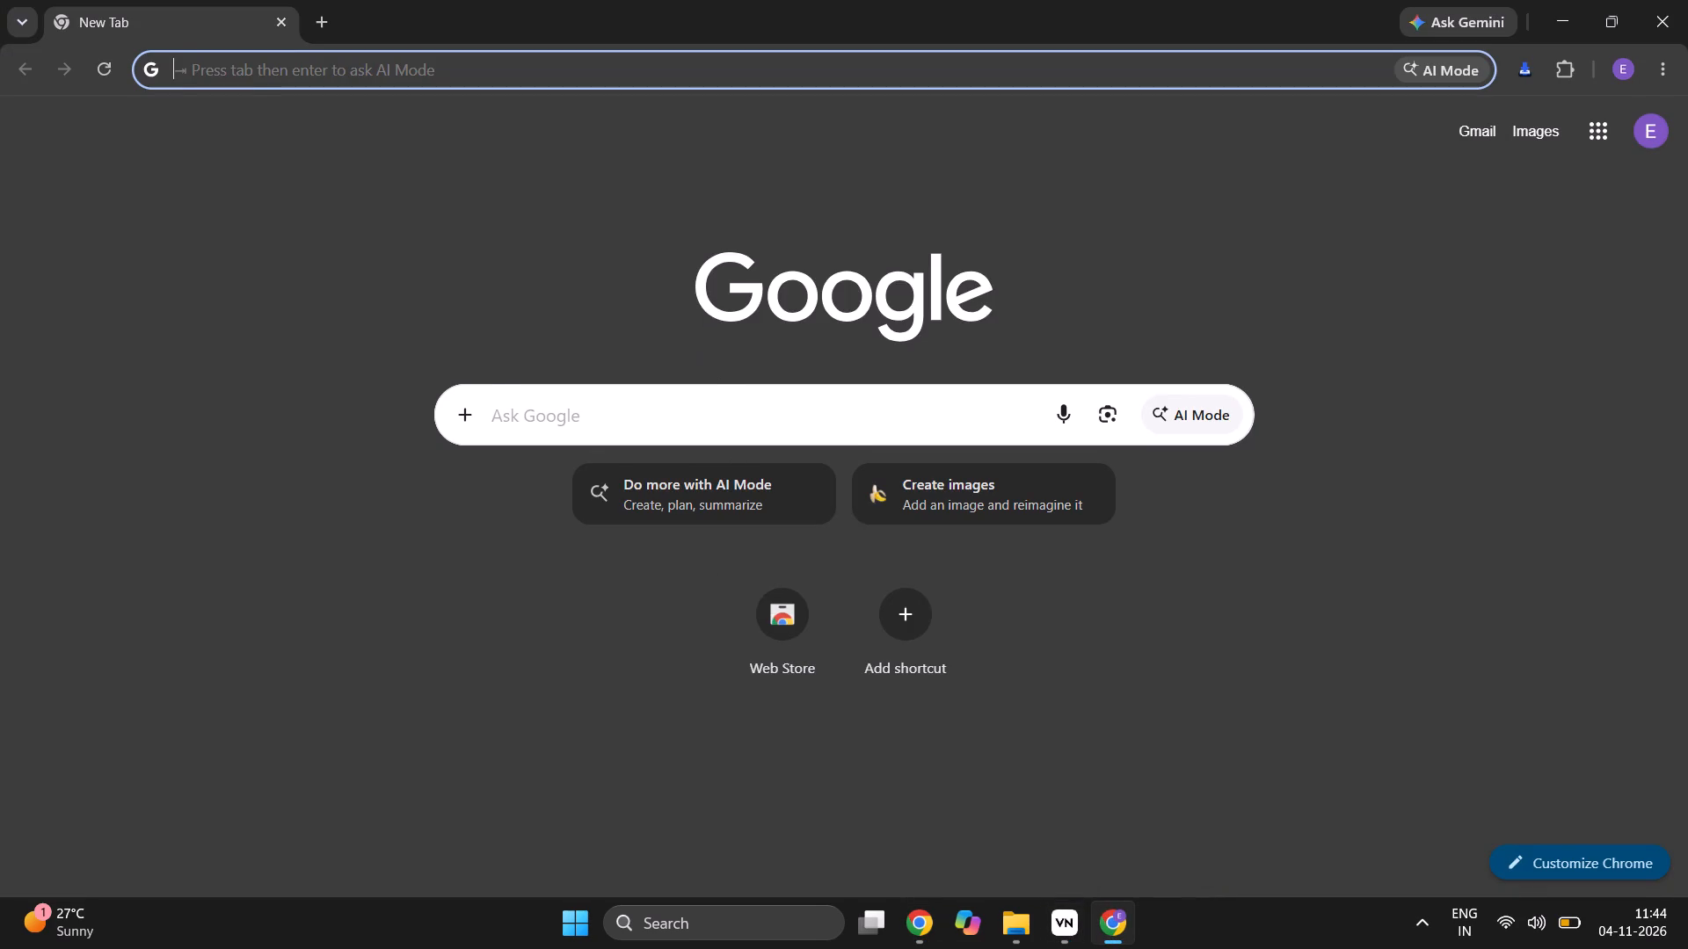
{"action": "left_click", "coordinate": [722, 391]}
{"action": "left_click", "coordinate": [713, 459]}
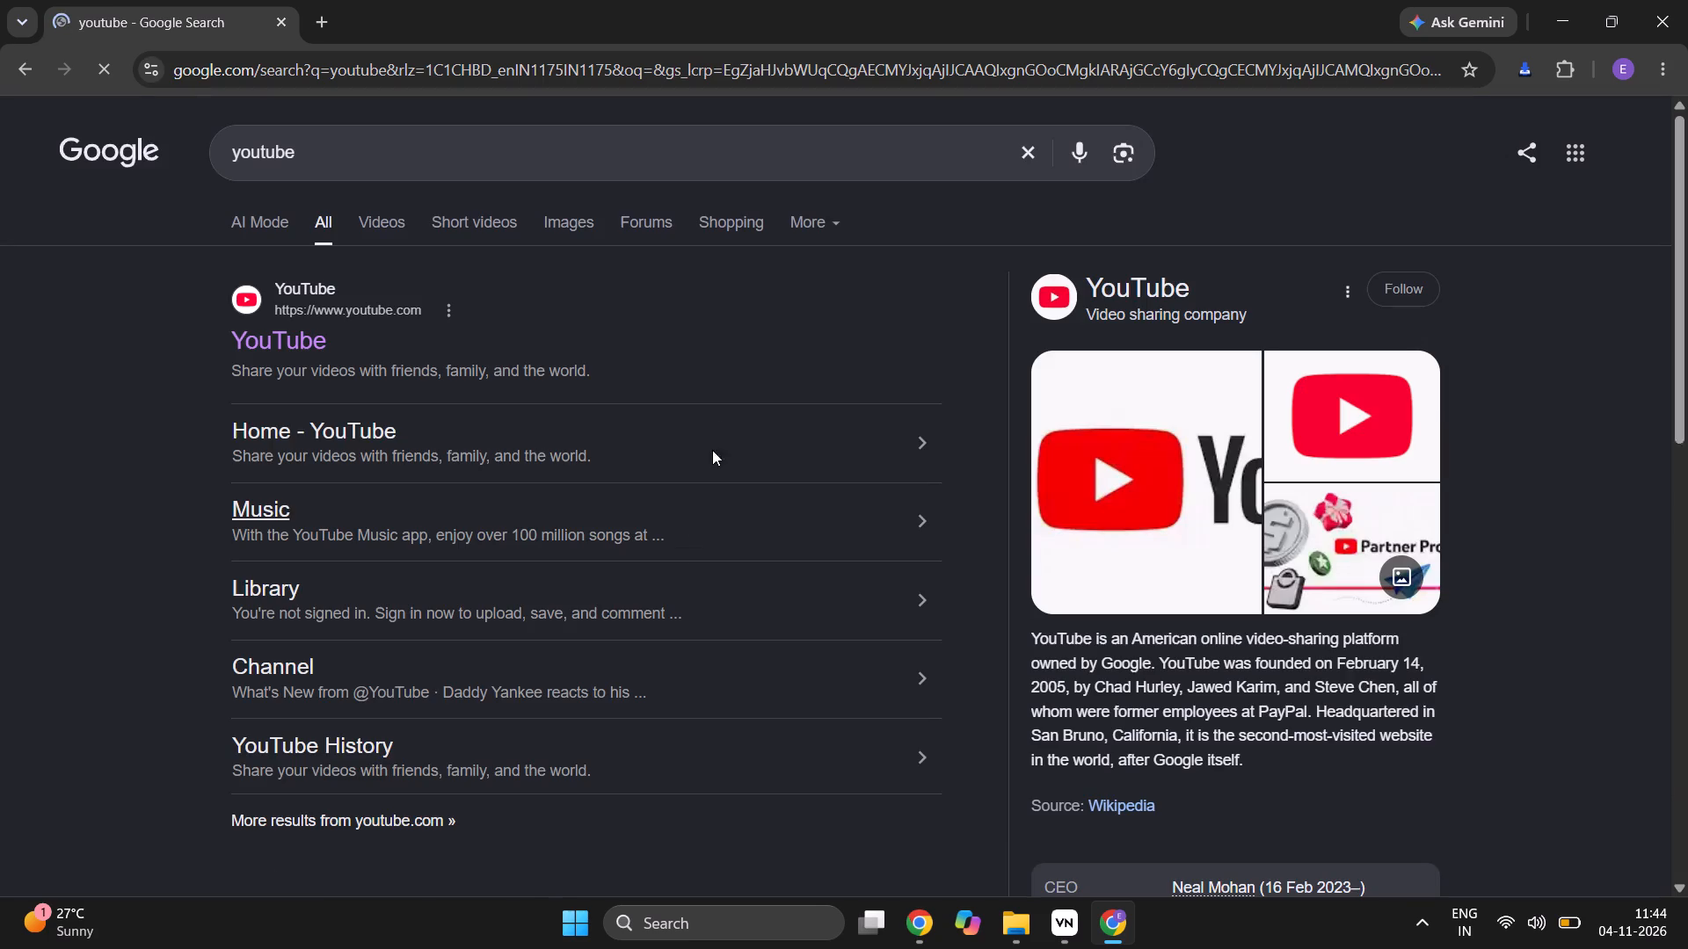
{"action": "left_click", "coordinate": [291, 322]}
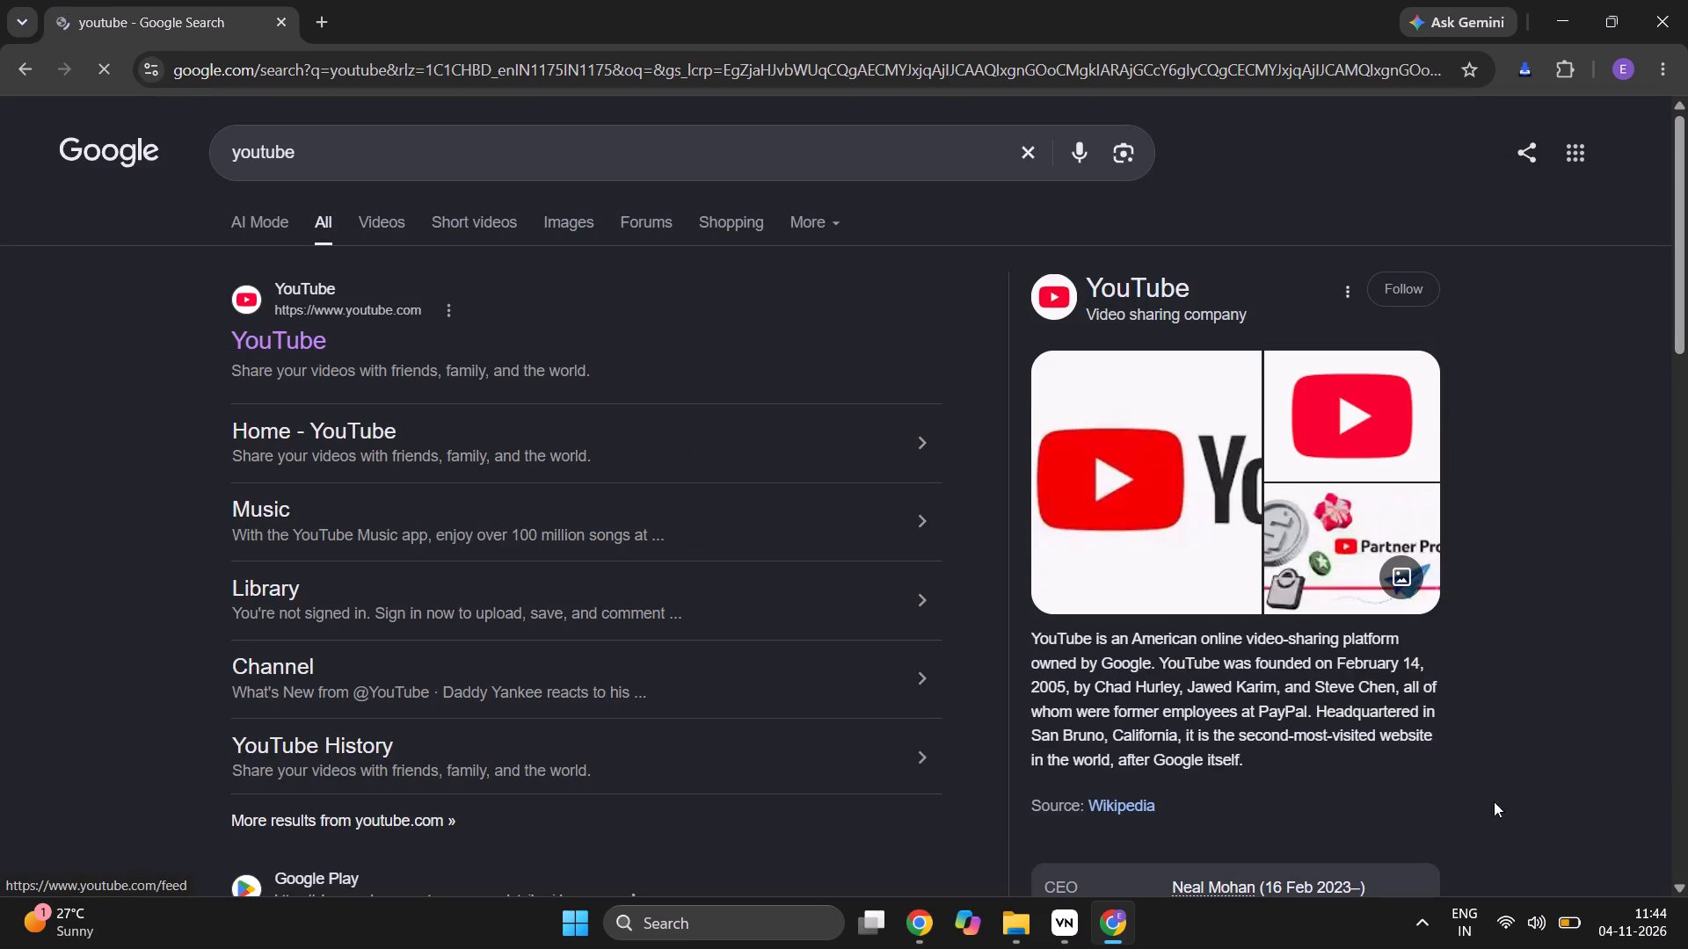
Lower the laptop's screen brightness slightly in the system quick settings.
{"action": "left_click", "coordinate": [1506, 898]}
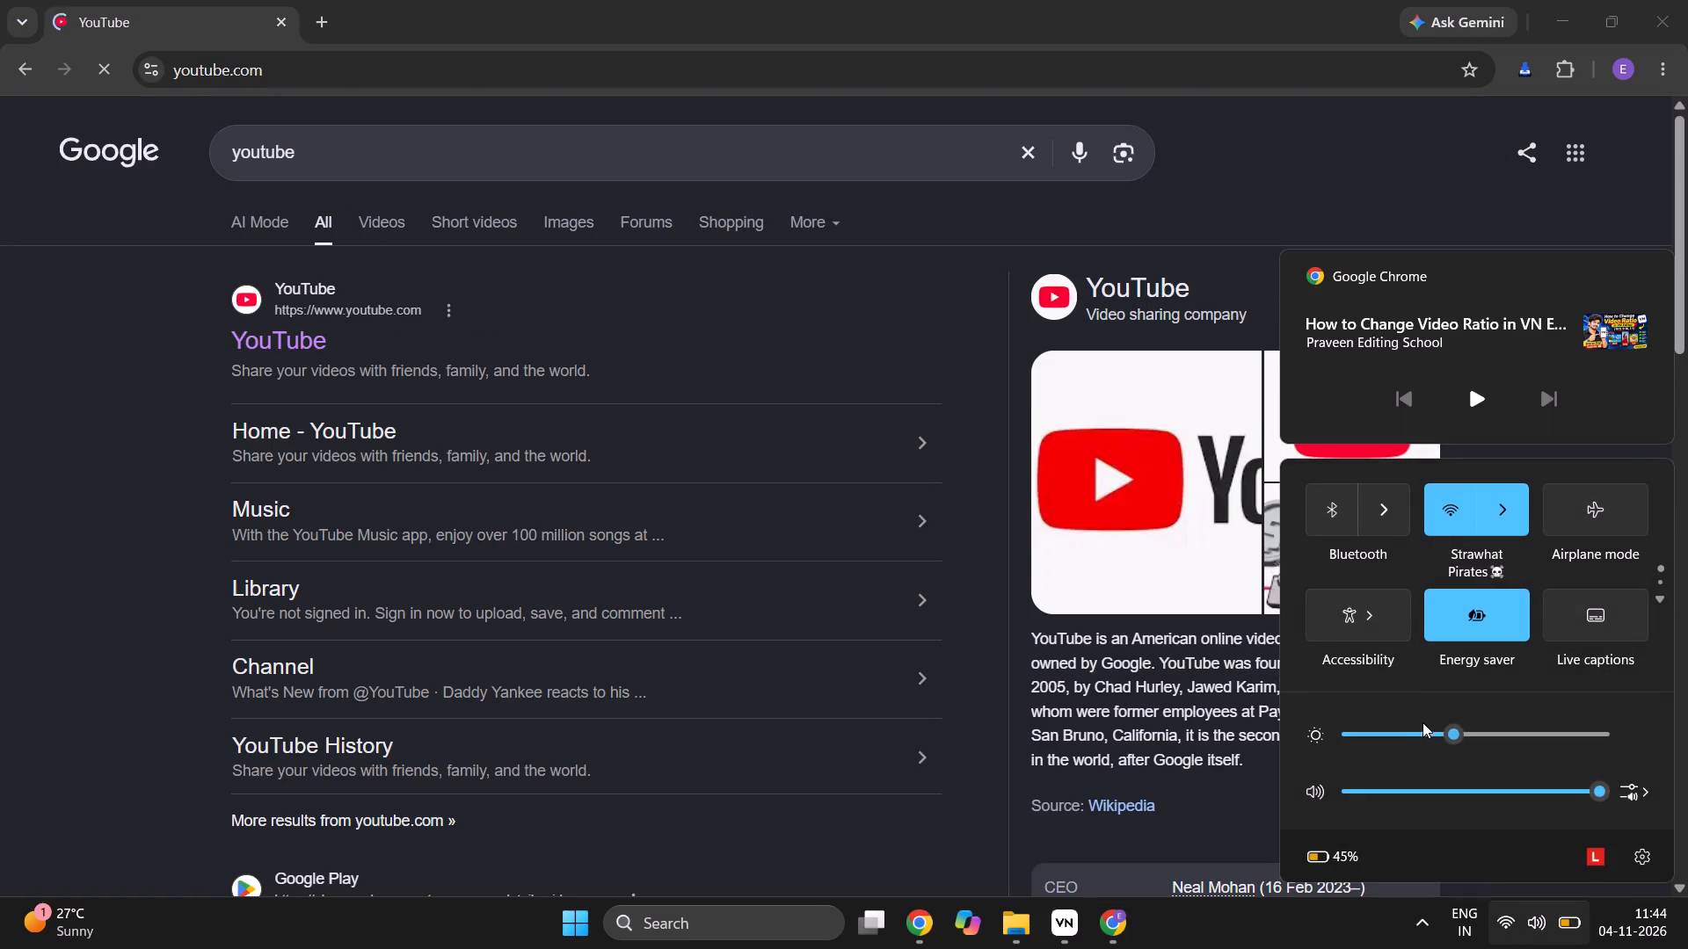
{"action": "left_click", "coordinate": [1431, 737]}
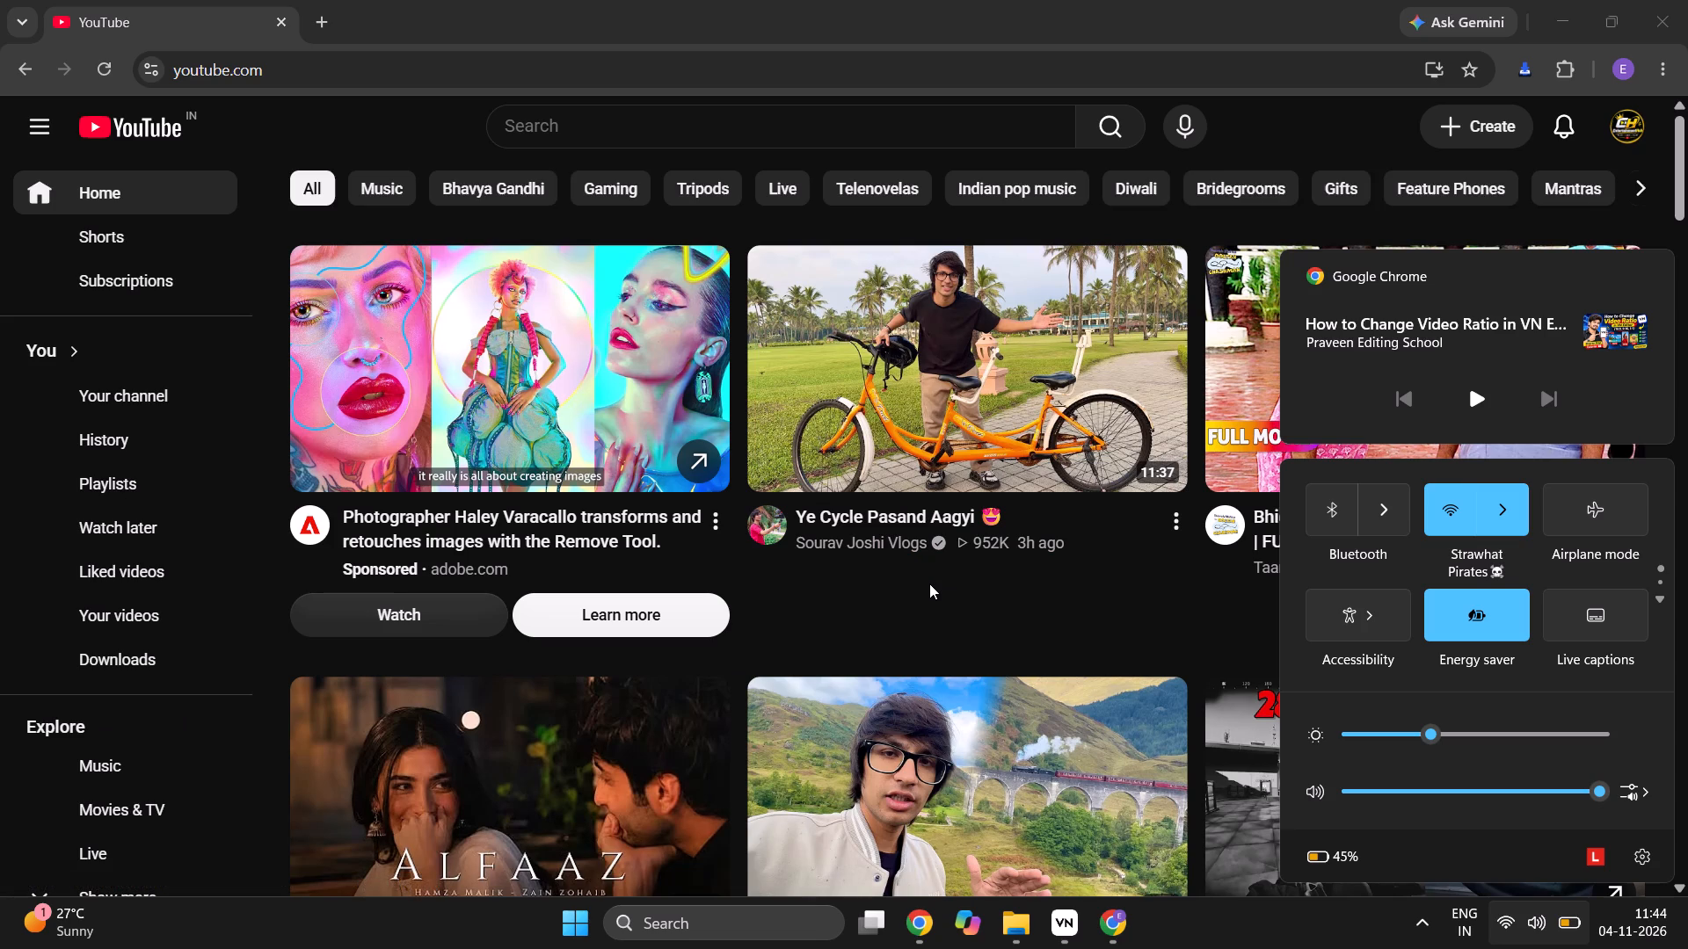
{"action": "left_click", "coordinate": [1020, 611]}
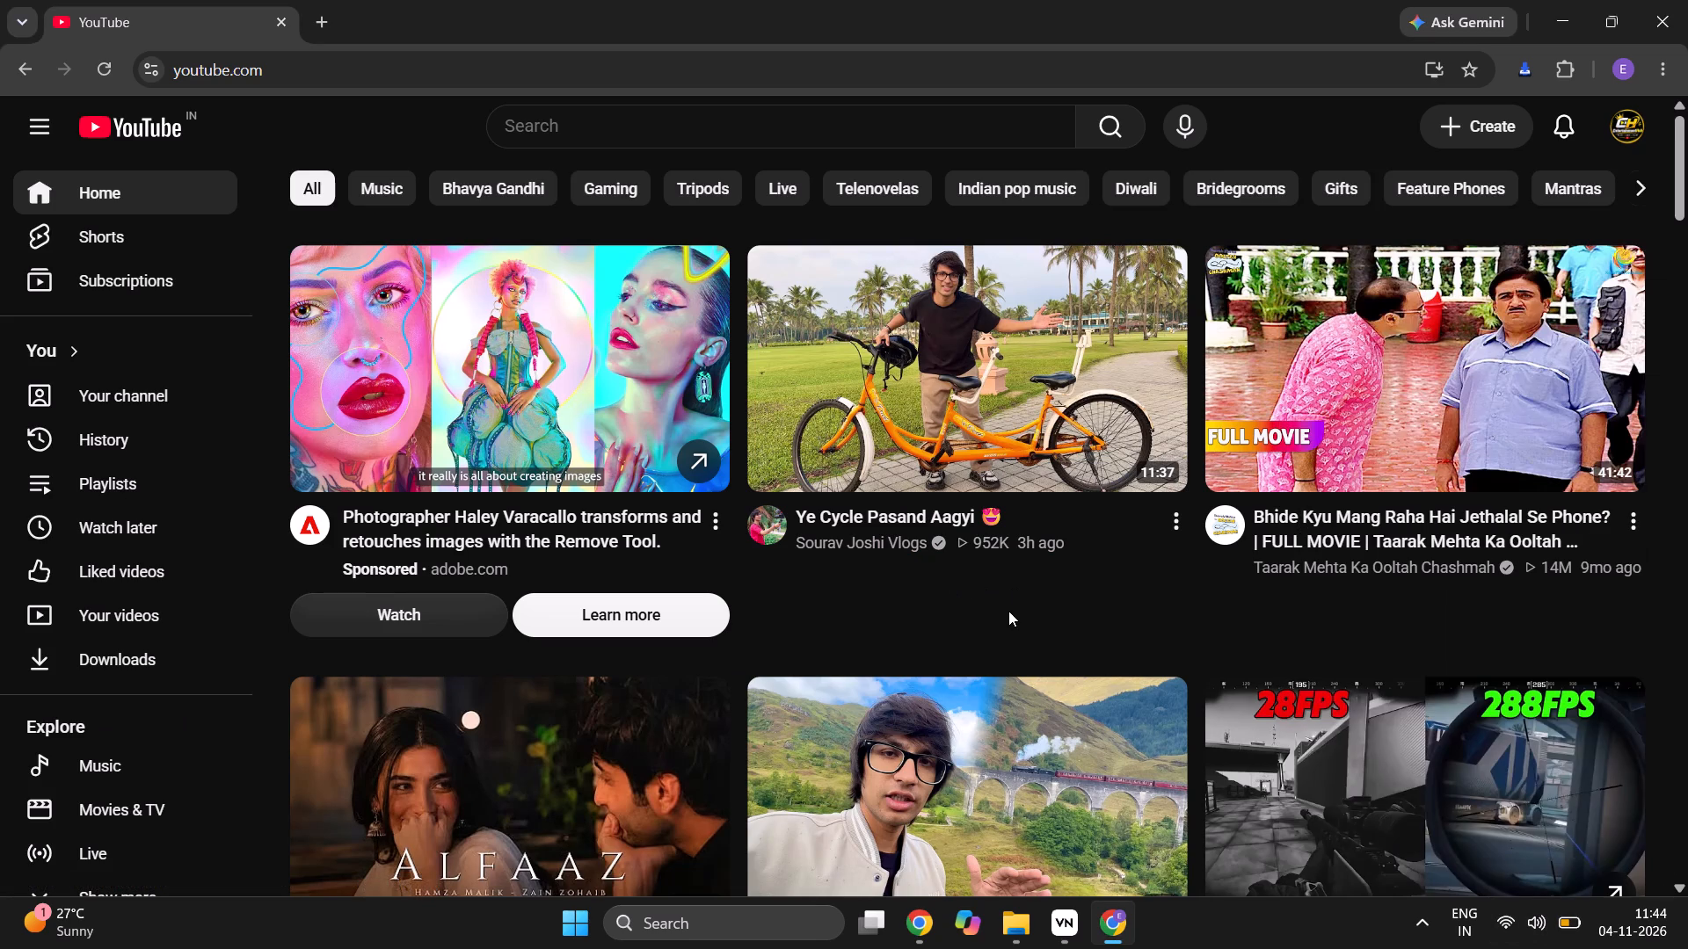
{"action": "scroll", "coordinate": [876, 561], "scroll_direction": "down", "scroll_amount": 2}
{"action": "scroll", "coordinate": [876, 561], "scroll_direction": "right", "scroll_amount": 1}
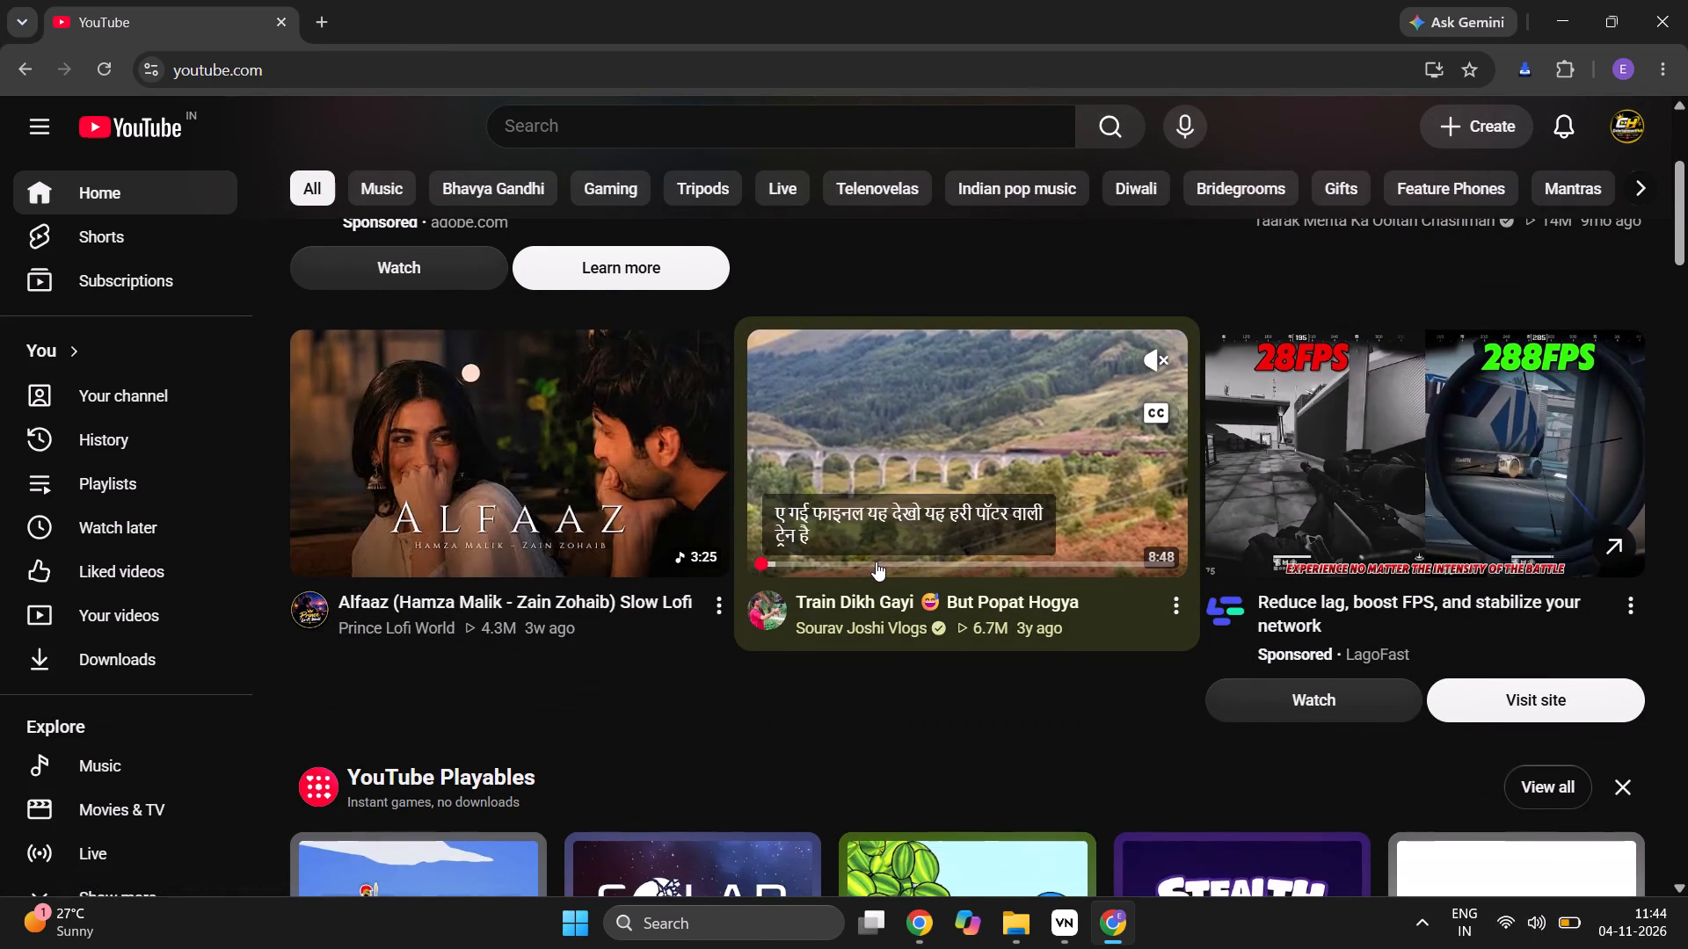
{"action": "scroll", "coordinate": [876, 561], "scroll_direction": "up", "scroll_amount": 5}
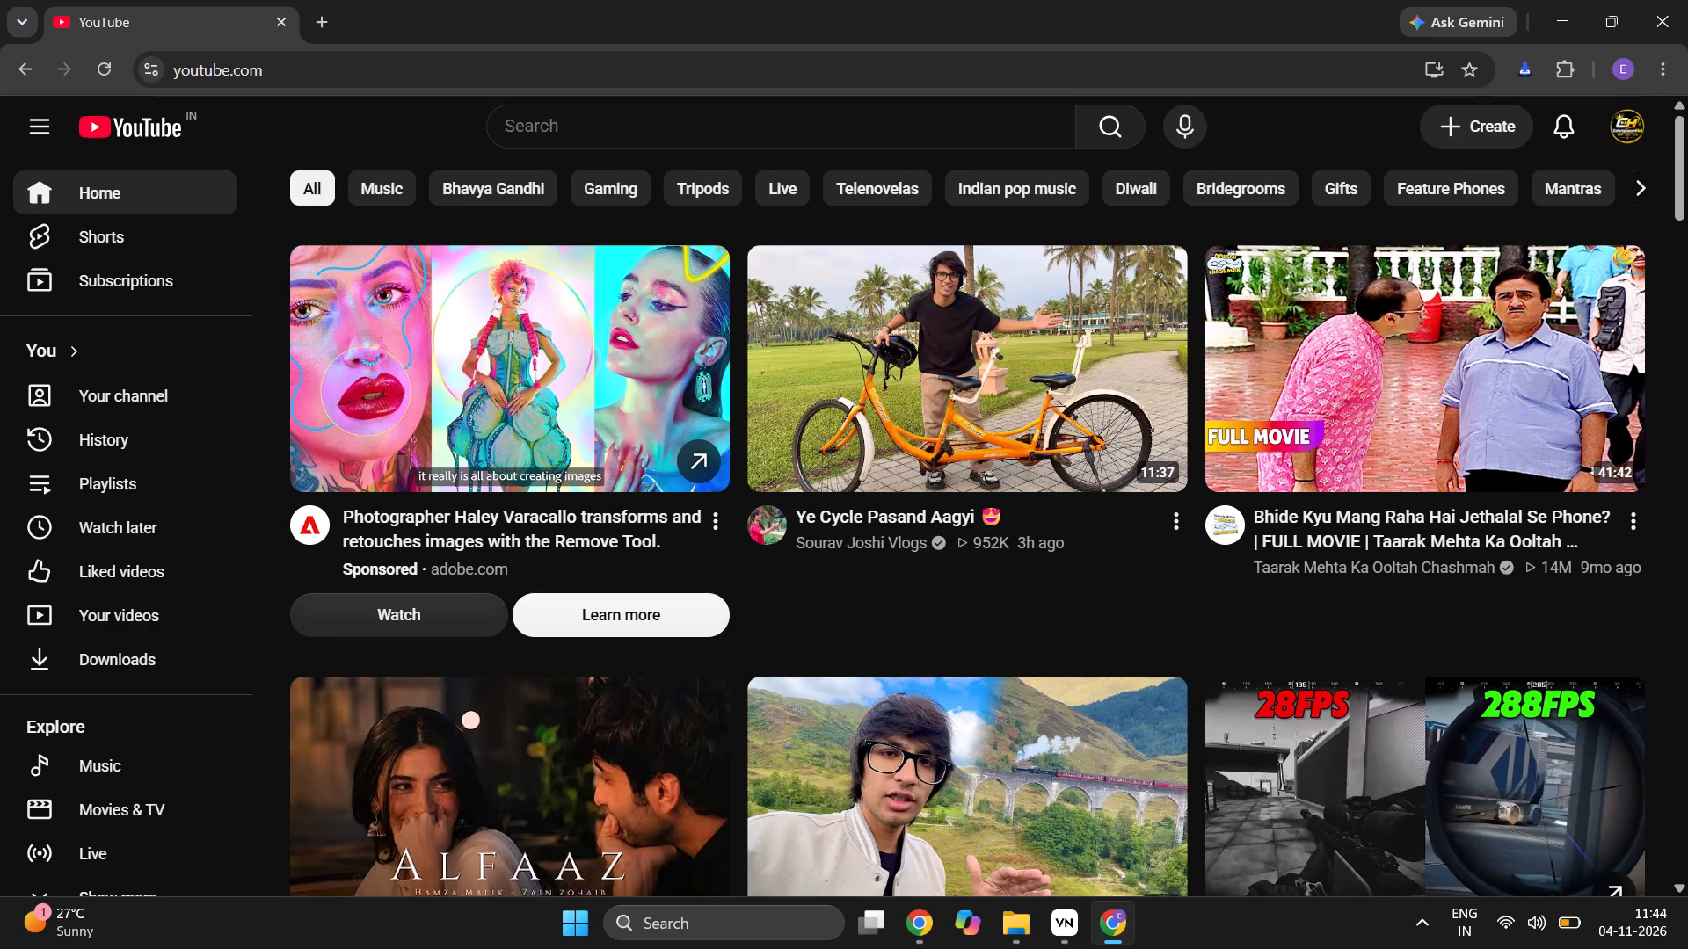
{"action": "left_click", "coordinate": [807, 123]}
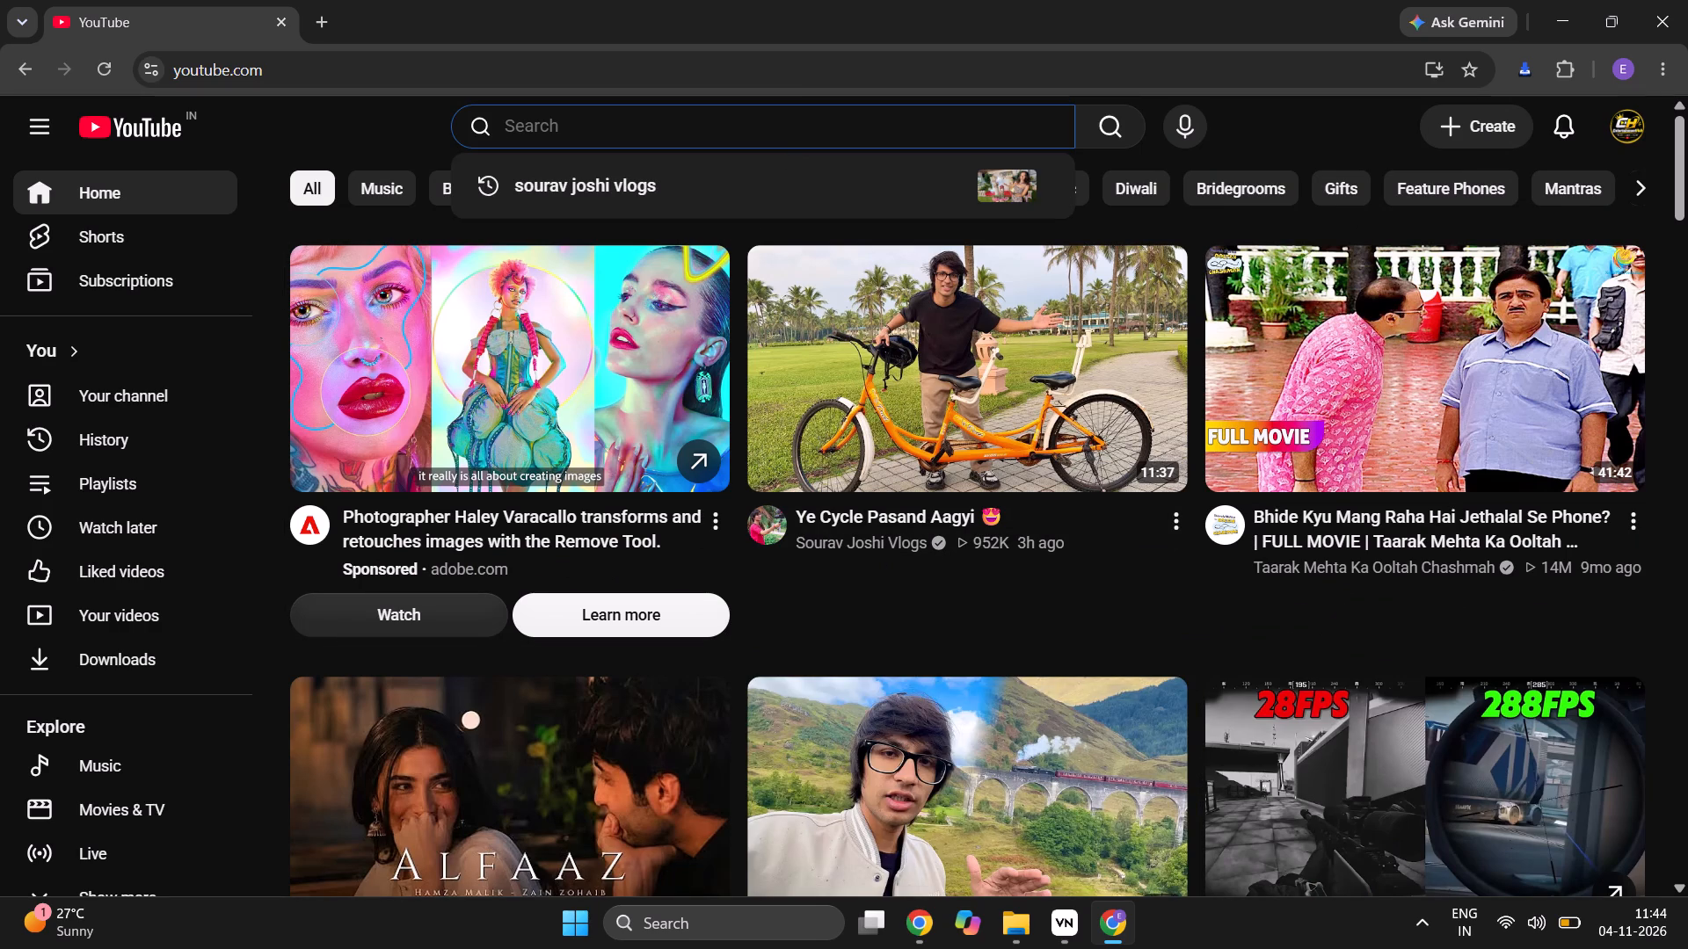
Open the Entertainment_Hub94 channel page, start a new video upload and bring up the file picker.
{"action": "left_click", "coordinate": [1613, 126]}
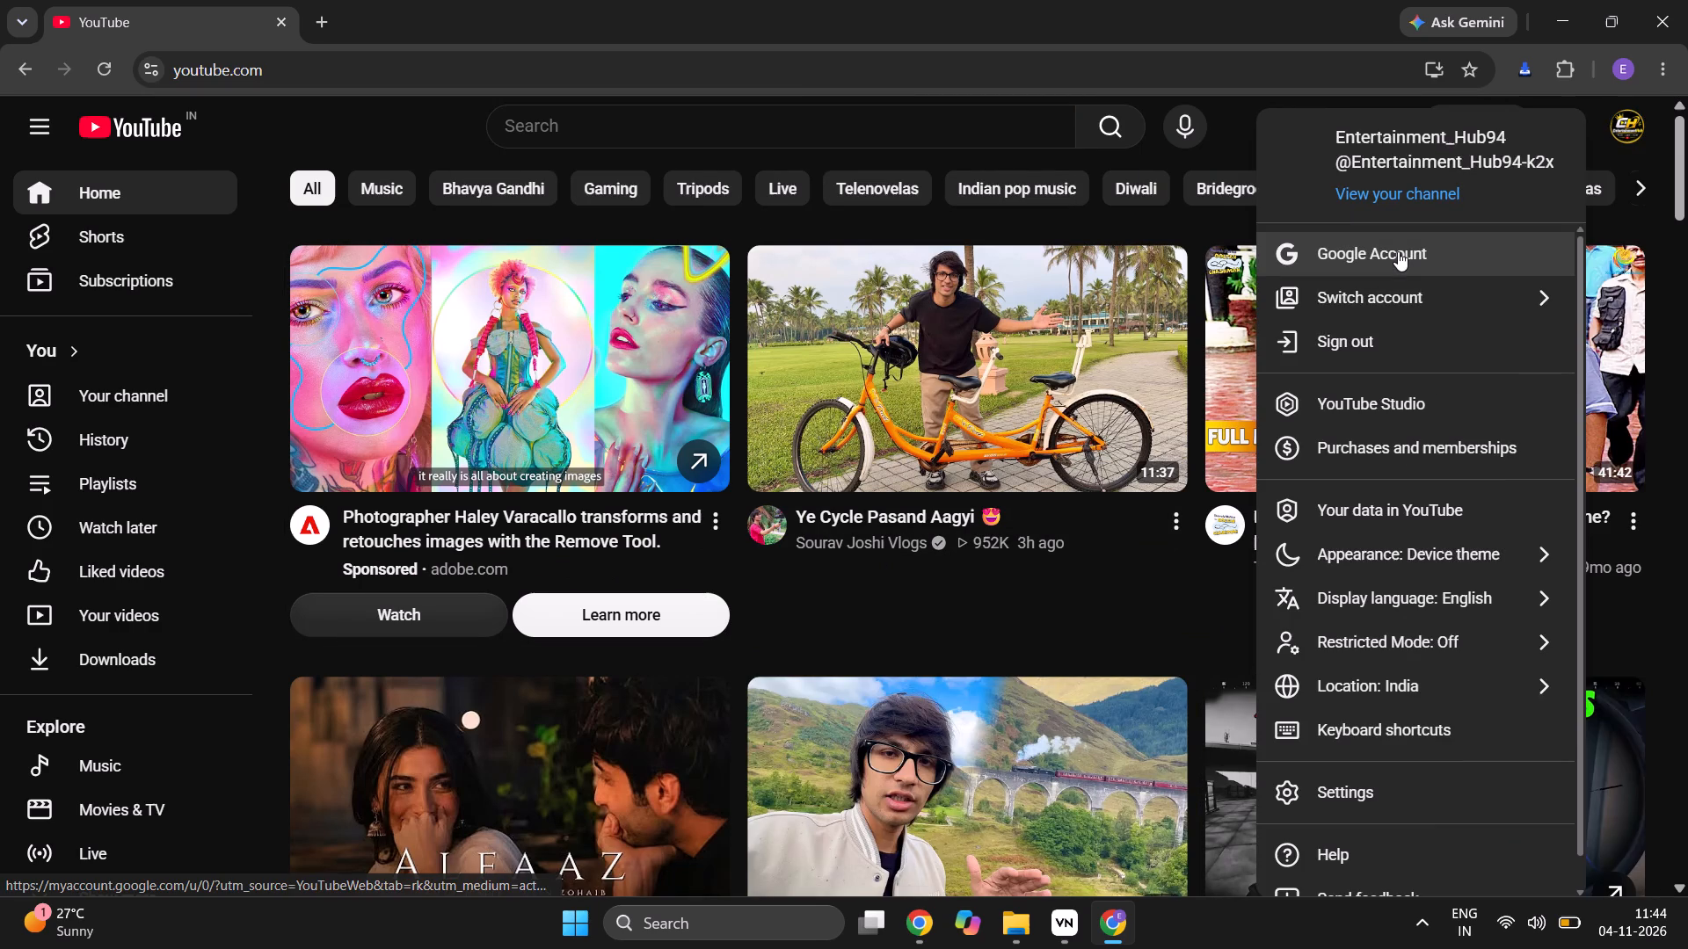
{"action": "left_click", "coordinate": [1411, 190]}
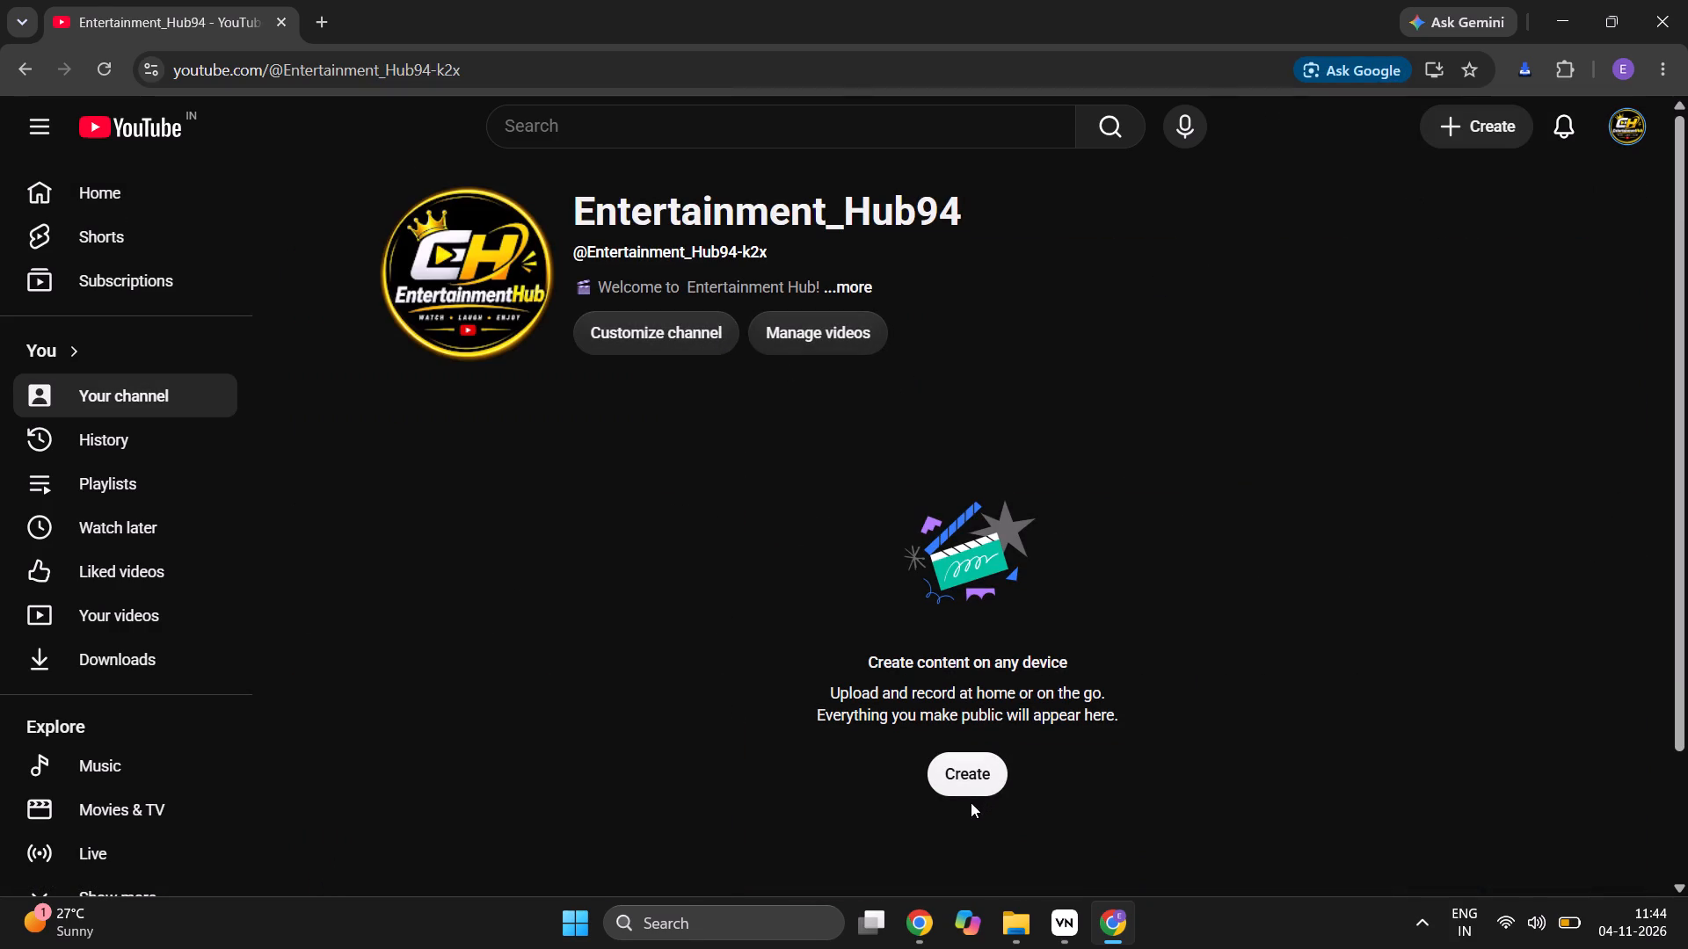
{"action": "left_click", "coordinate": [971, 772]}
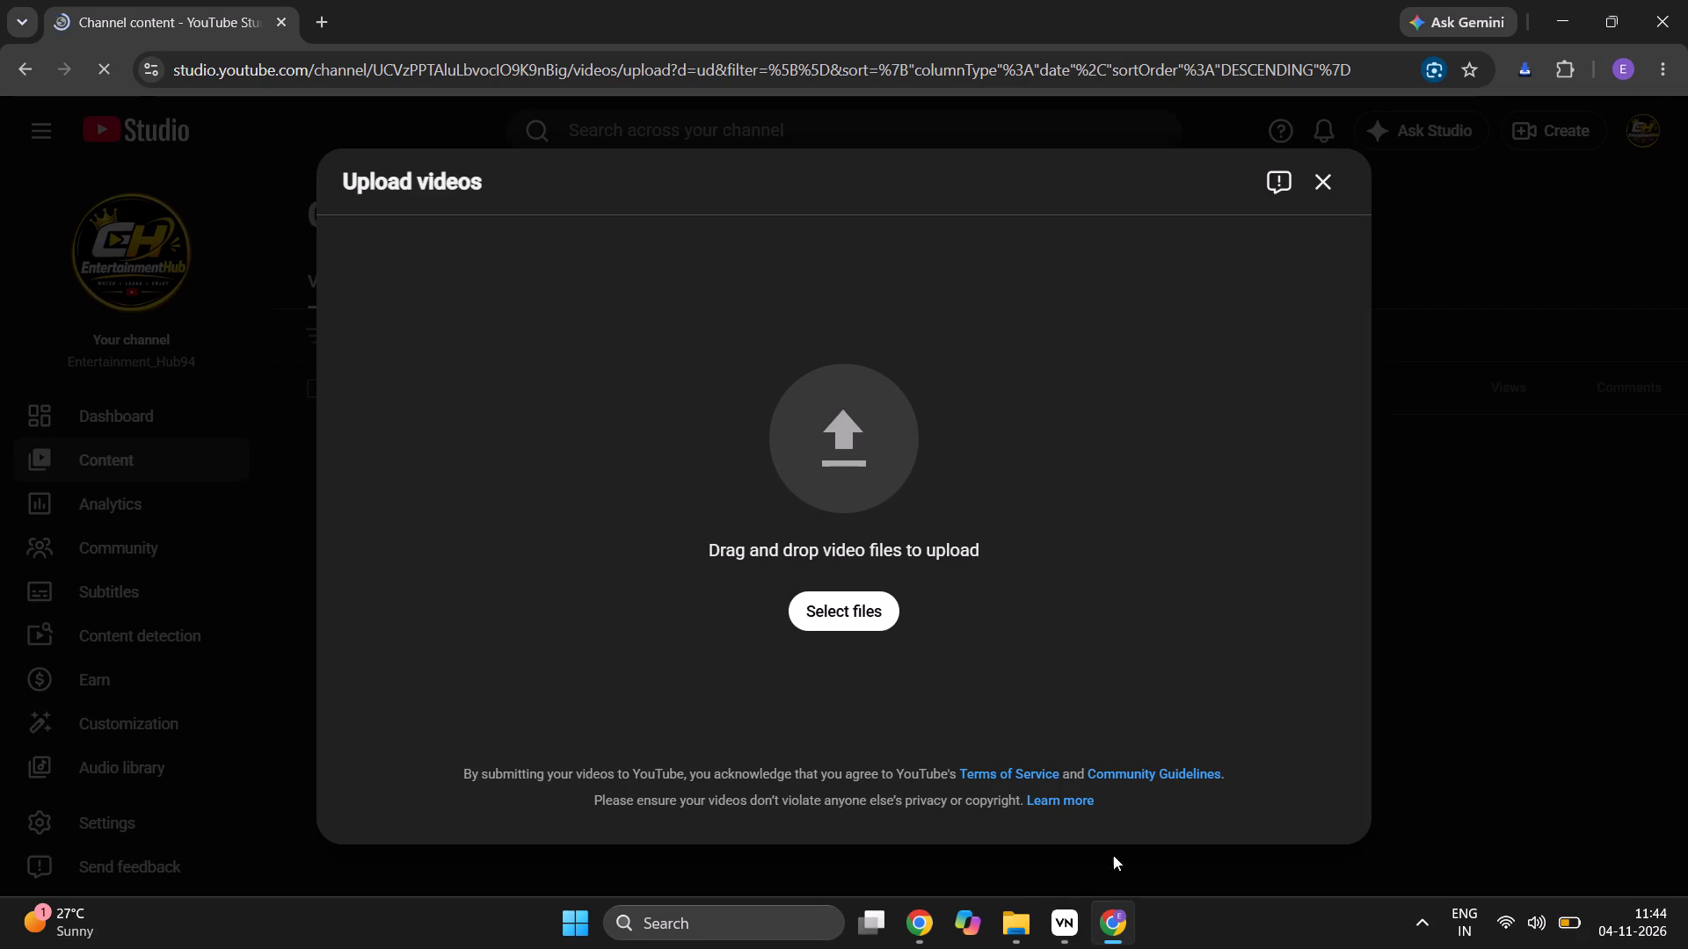
{"action": "left_click", "coordinate": [840, 602]}
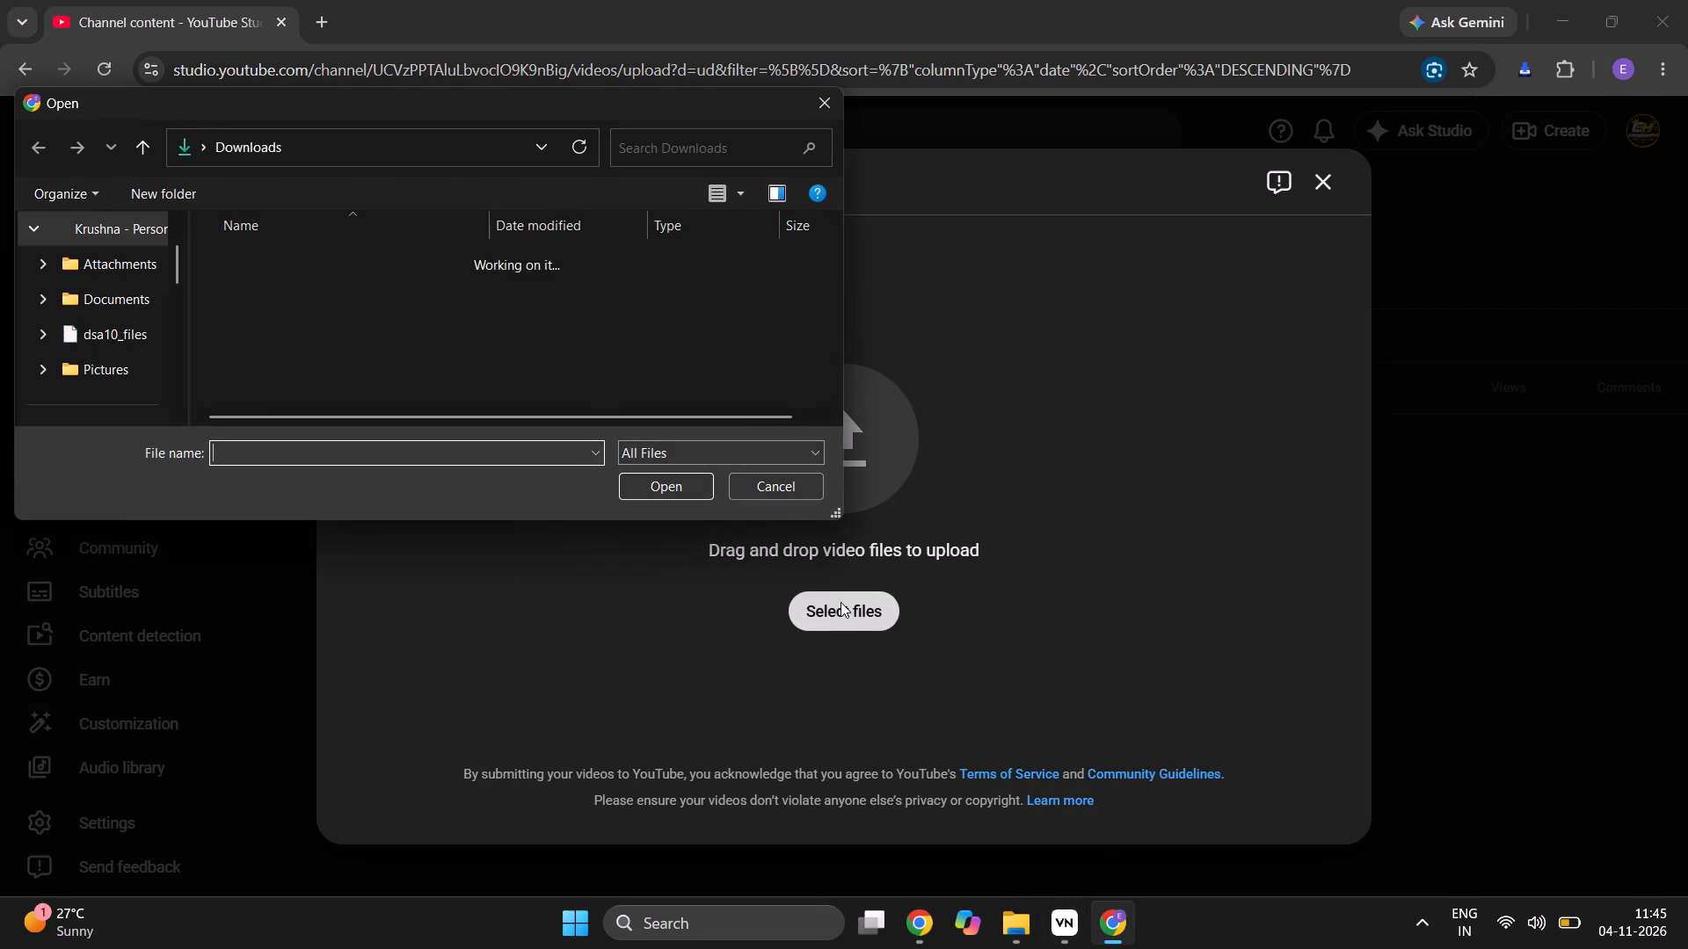
{"action": "scroll", "coordinate": [489, 358], "scroll_direction": "up", "scroll_amount": 1}
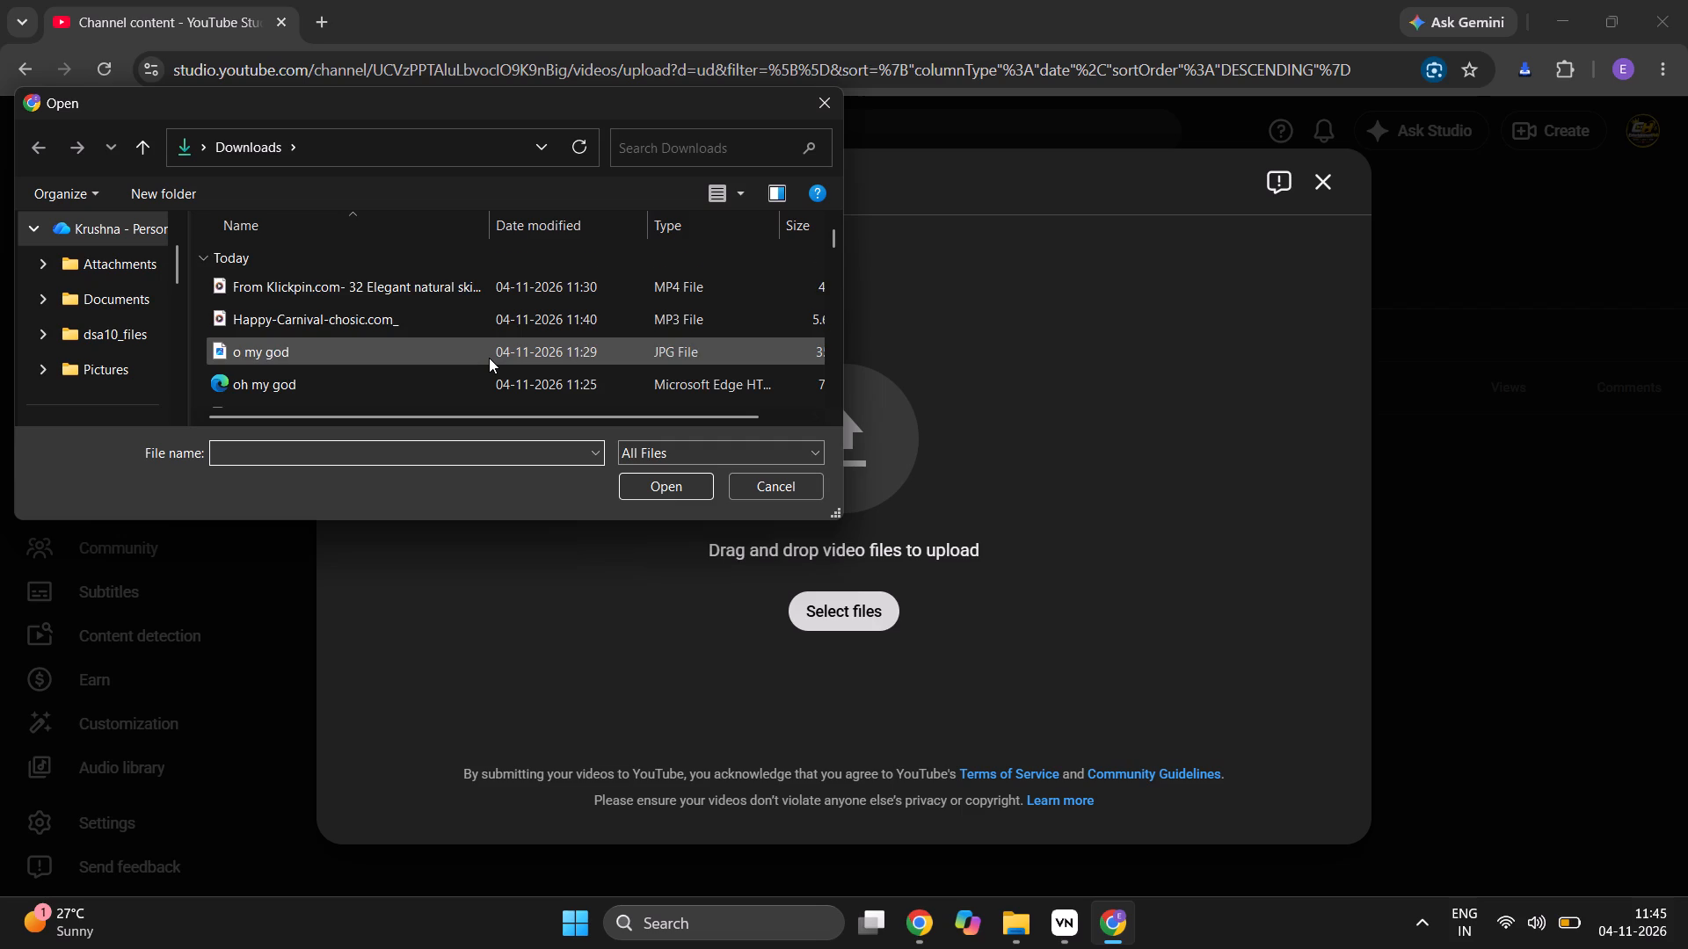
{"action": "scroll", "coordinate": [489, 358], "scroll_direction": "up", "scroll_amount": 1}
In File Explorer, find the exported short in the VN folder under Videos and preview it in Media Player.
{"action": "left_click", "coordinate": [998, 913]}
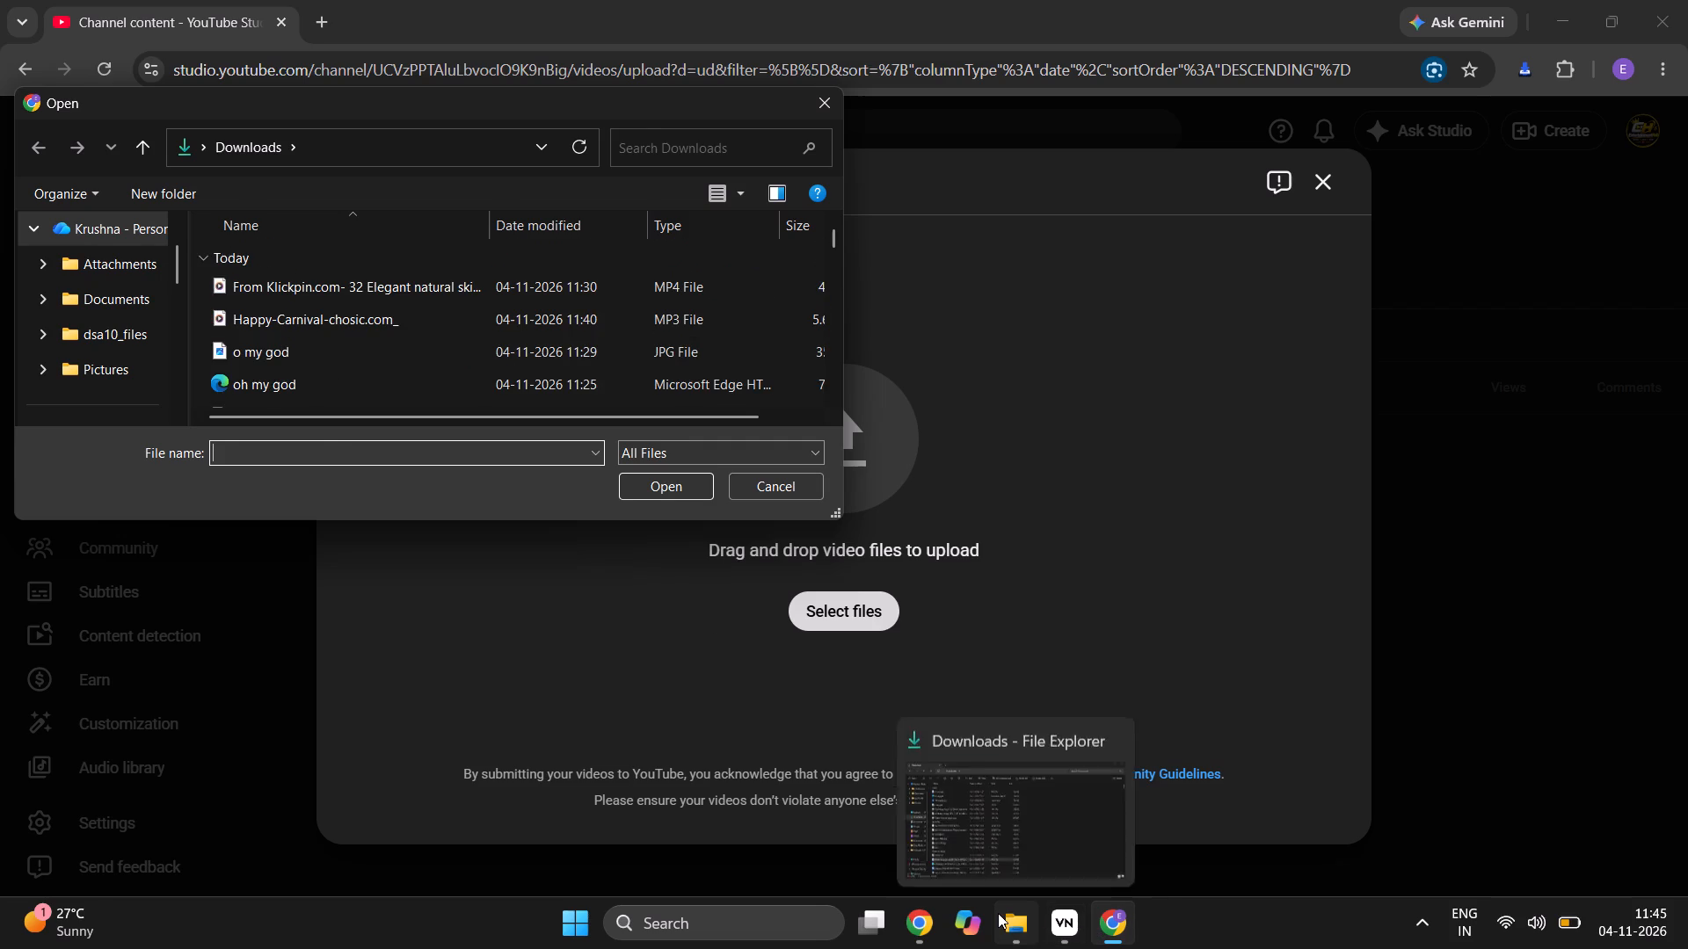
{"action": "left_click", "coordinate": [1047, 919]}
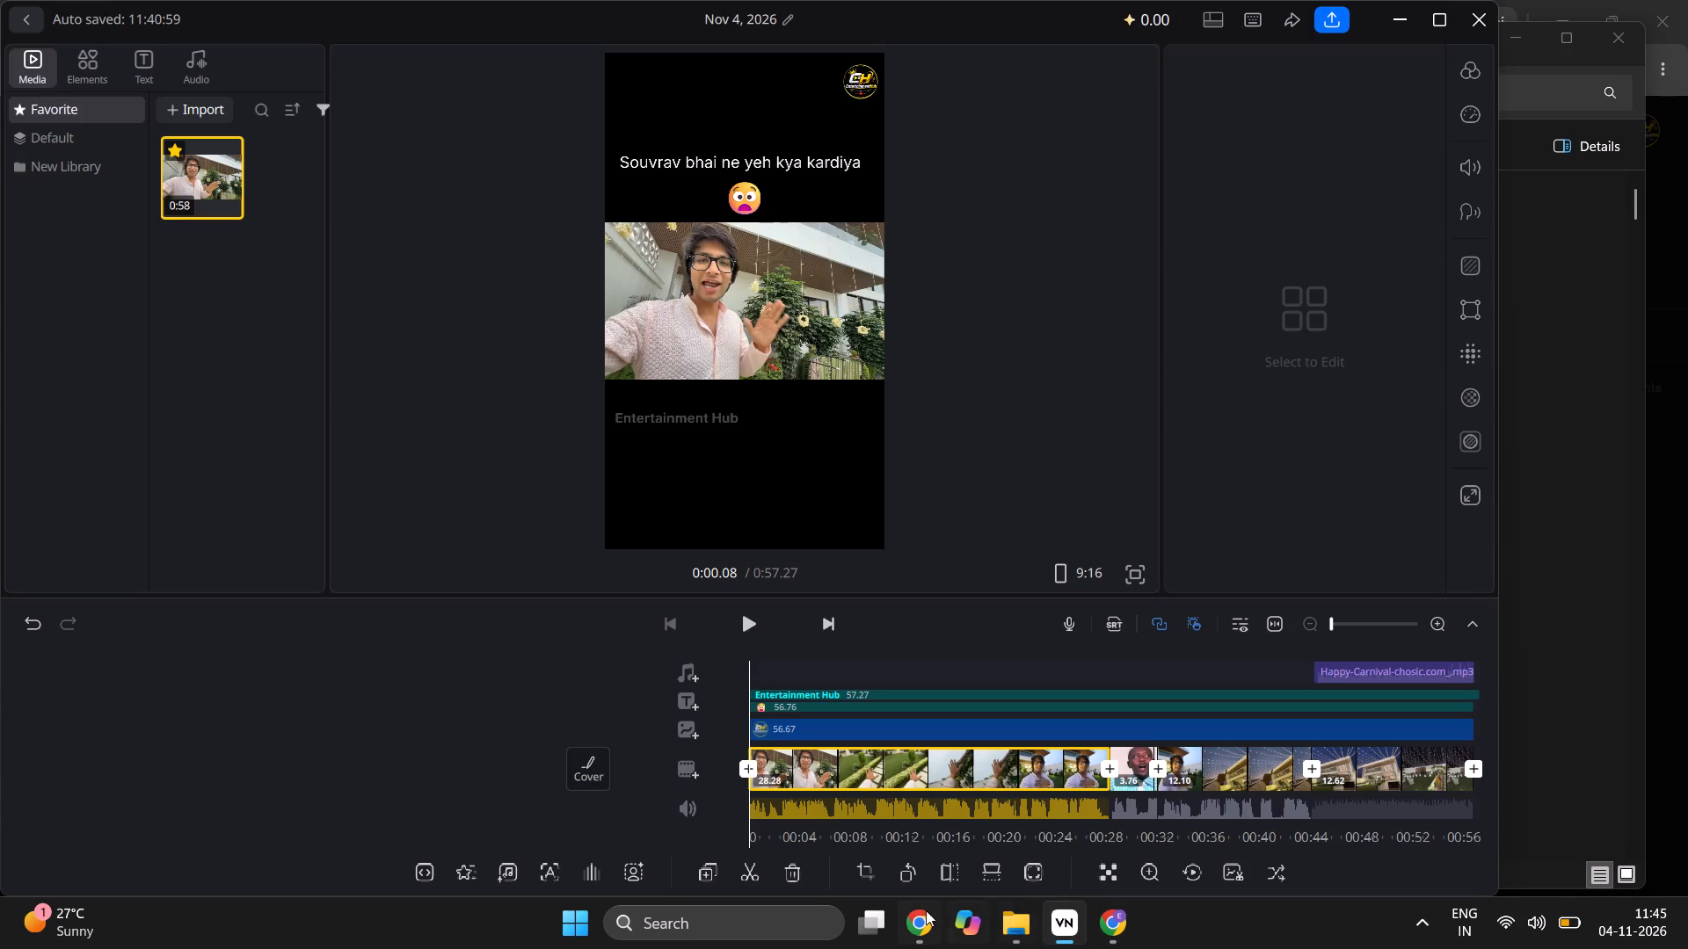
{"action": "left_click", "coordinate": [912, 905]}
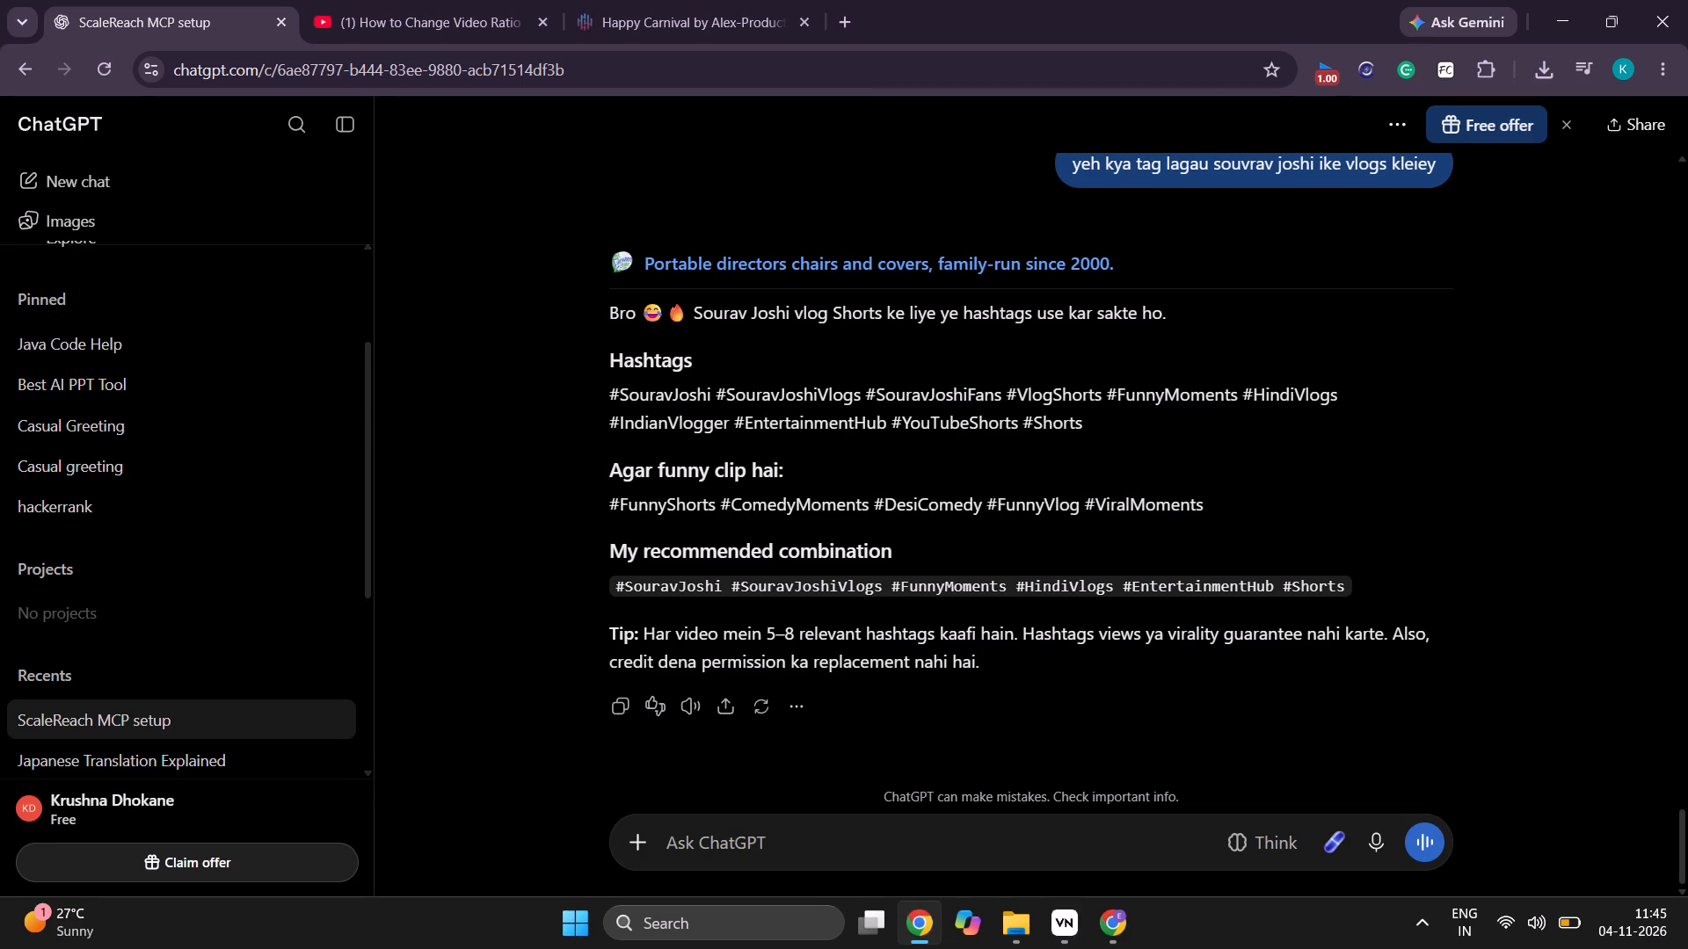
{"action": "left_click", "coordinate": [1022, 933]}
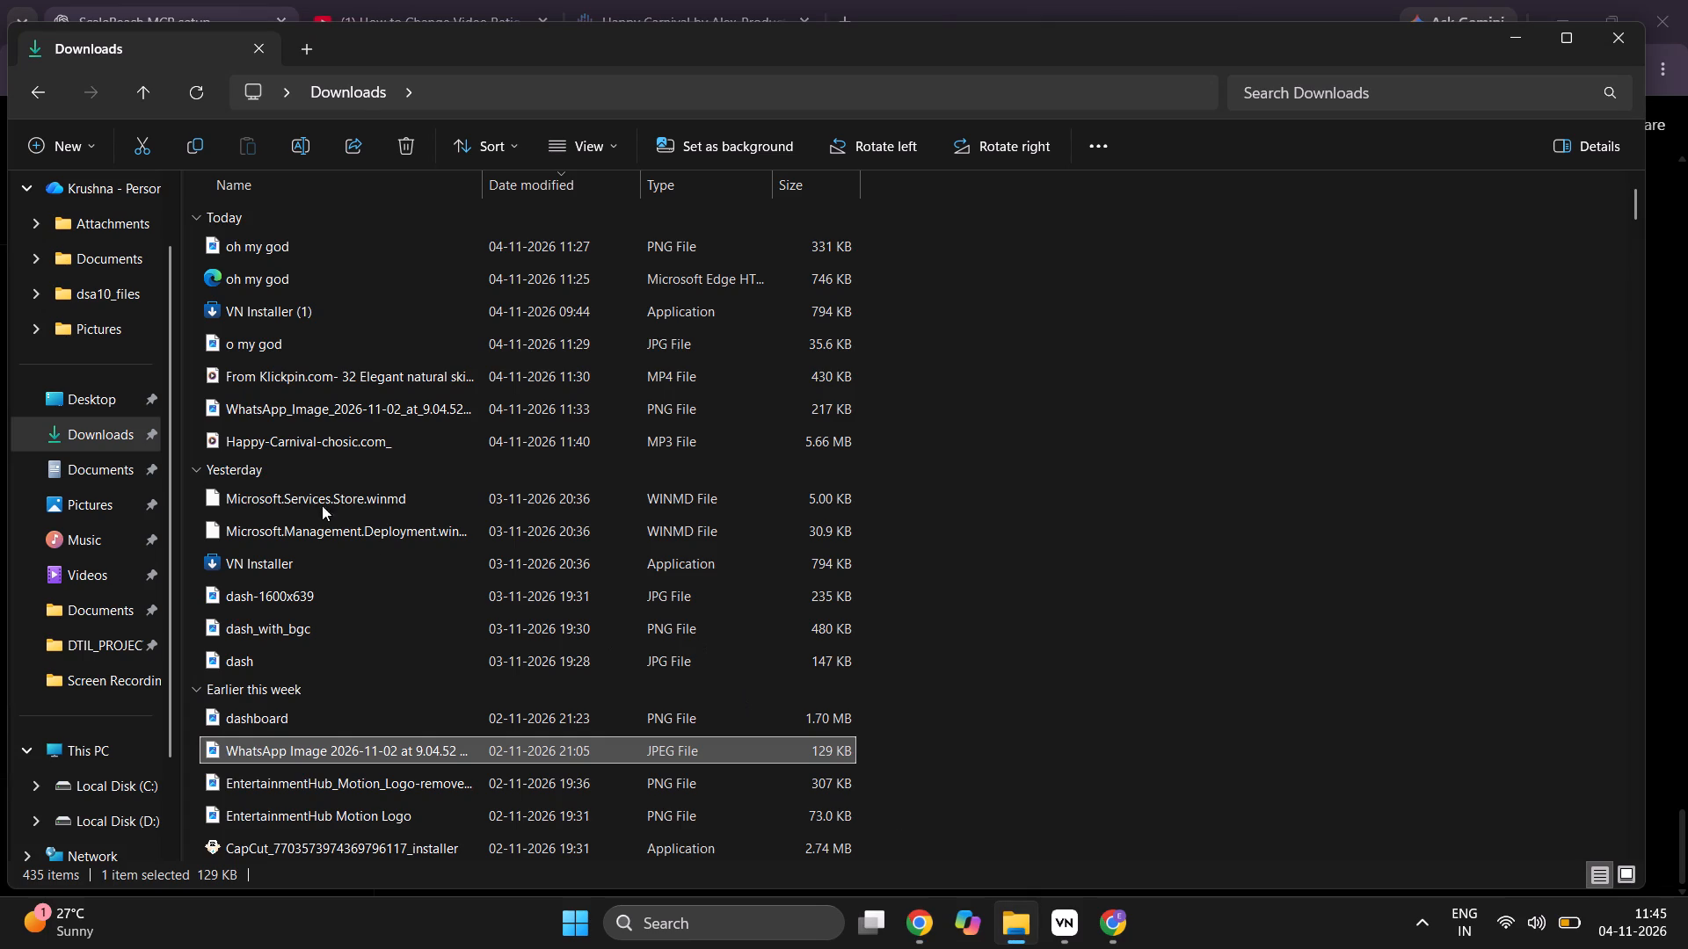
{"action": "left_click", "coordinate": [111, 569]}
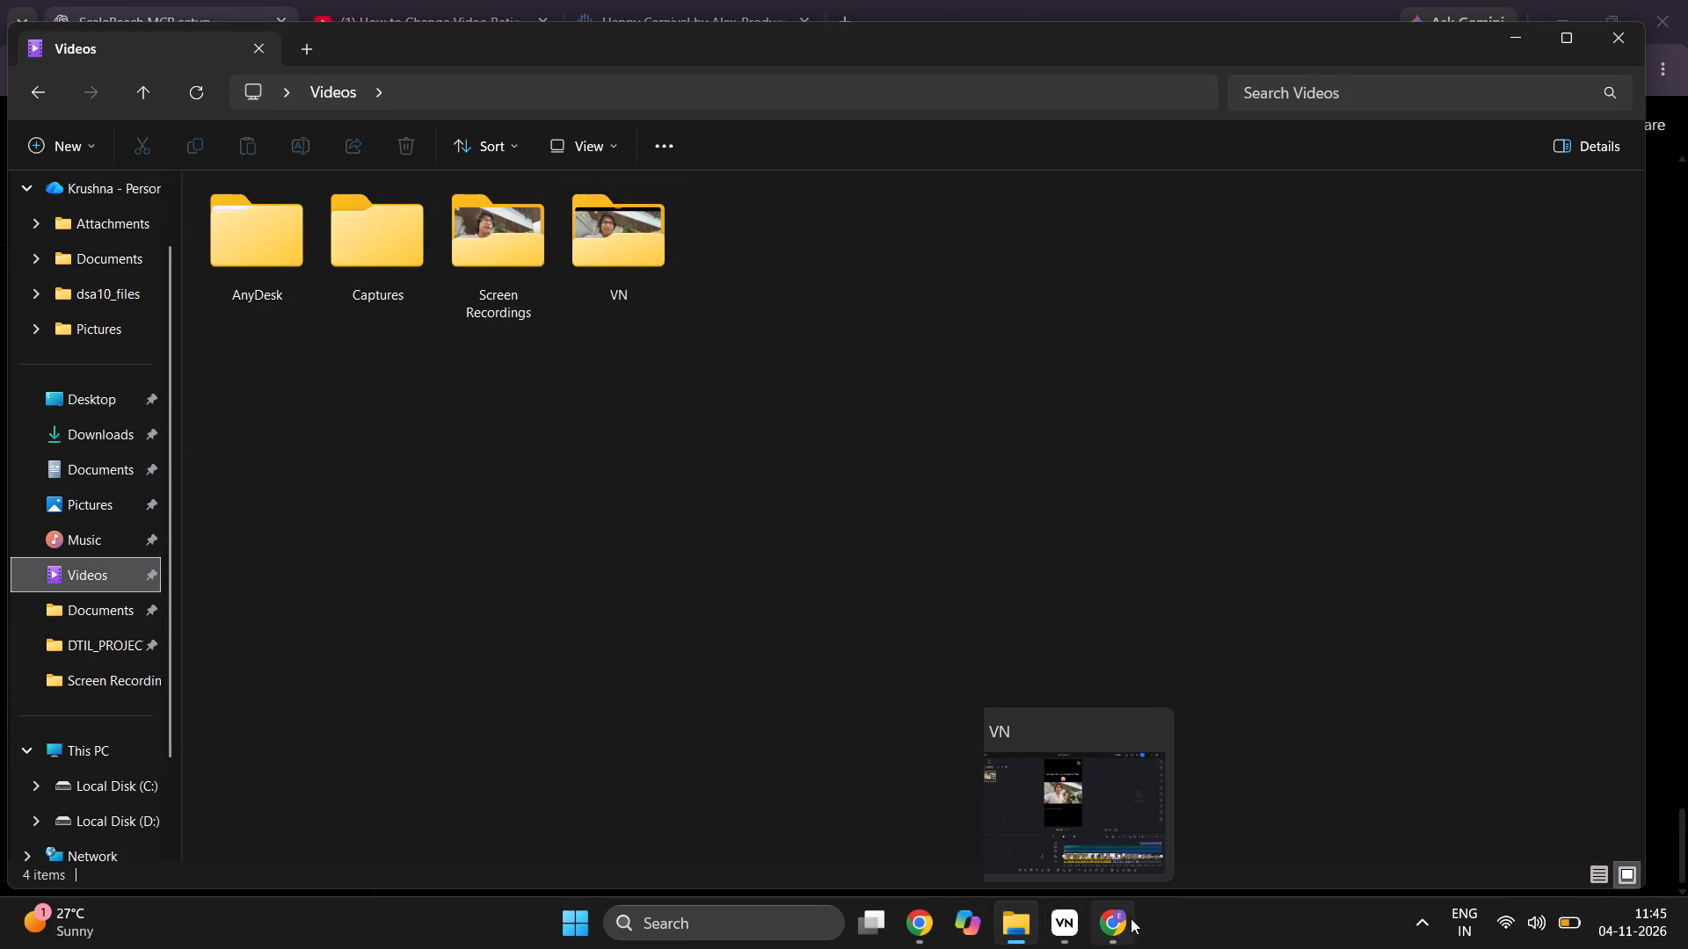
{"action": "left_click", "coordinate": [592, 204]}
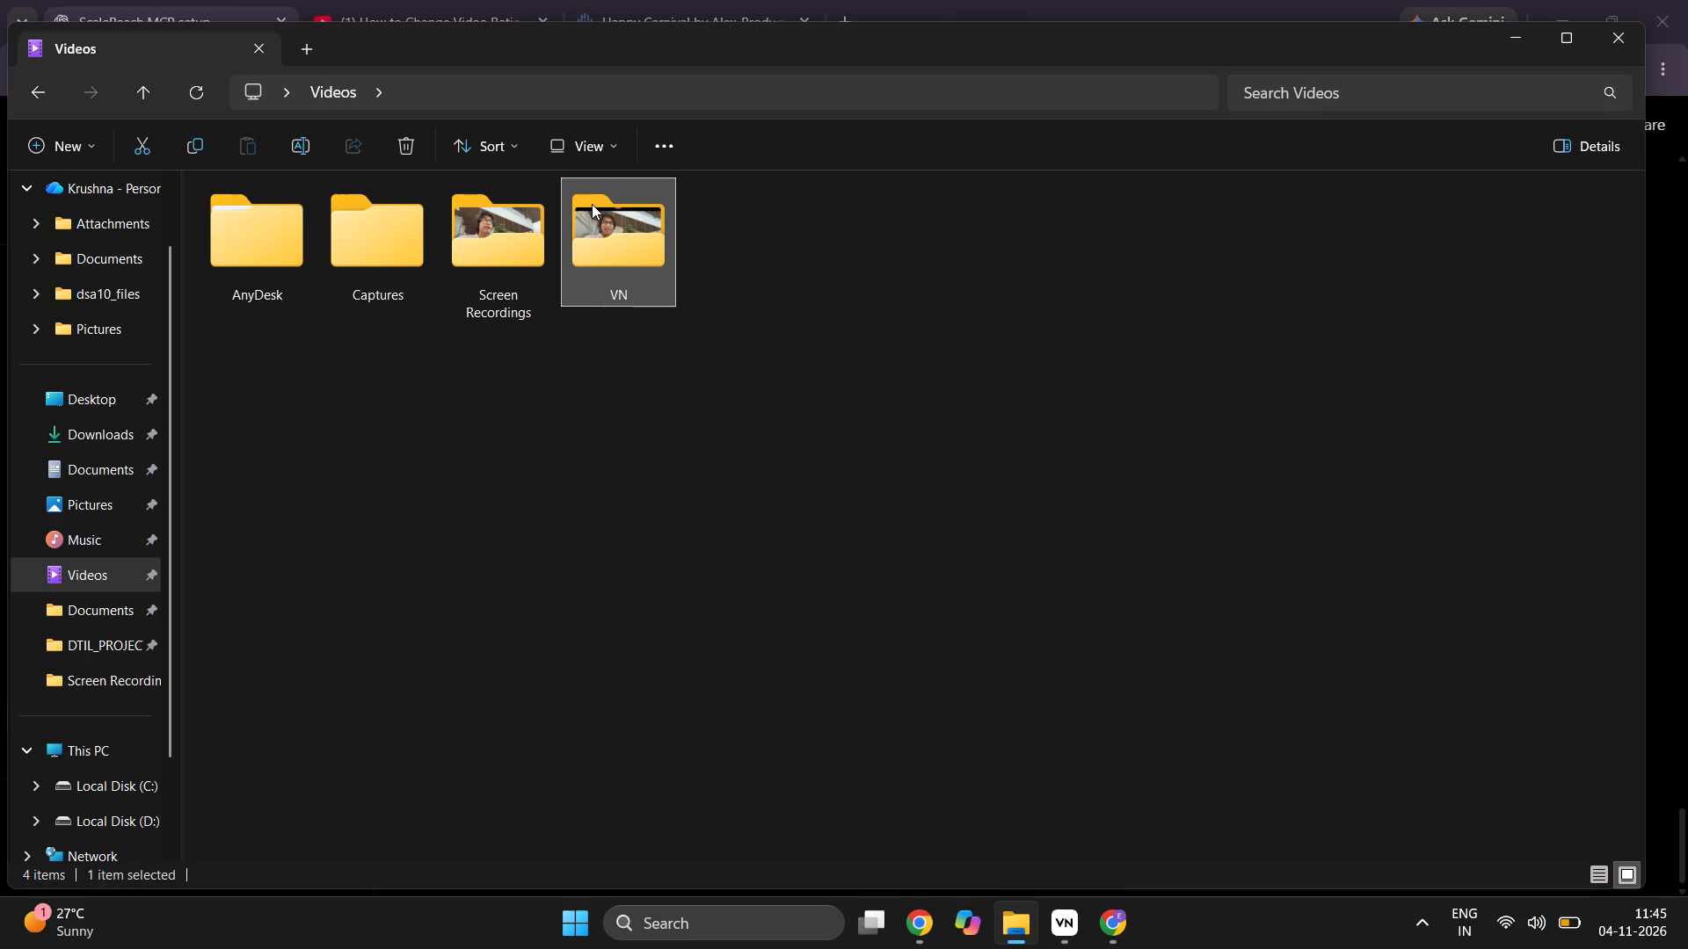
{"action": "double_click", "coordinate": [592, 204]}
{"action": "double_click", "coordinate": [215, 230]}
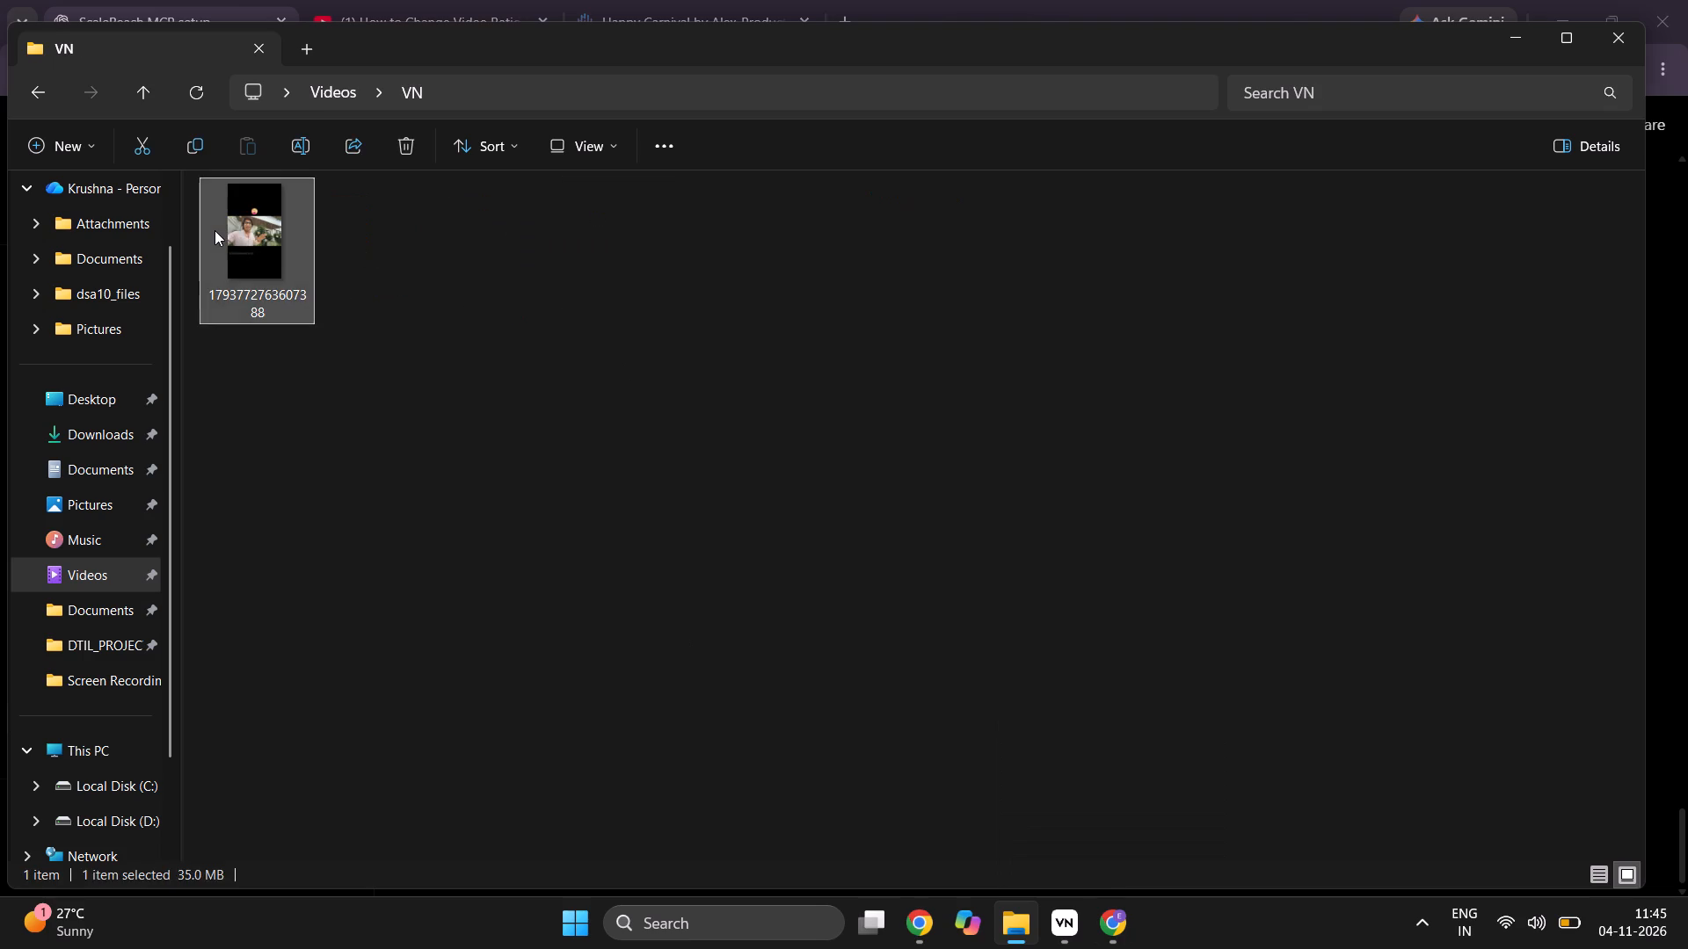
{"action": "left_click", "coordinate": [838, 454]}
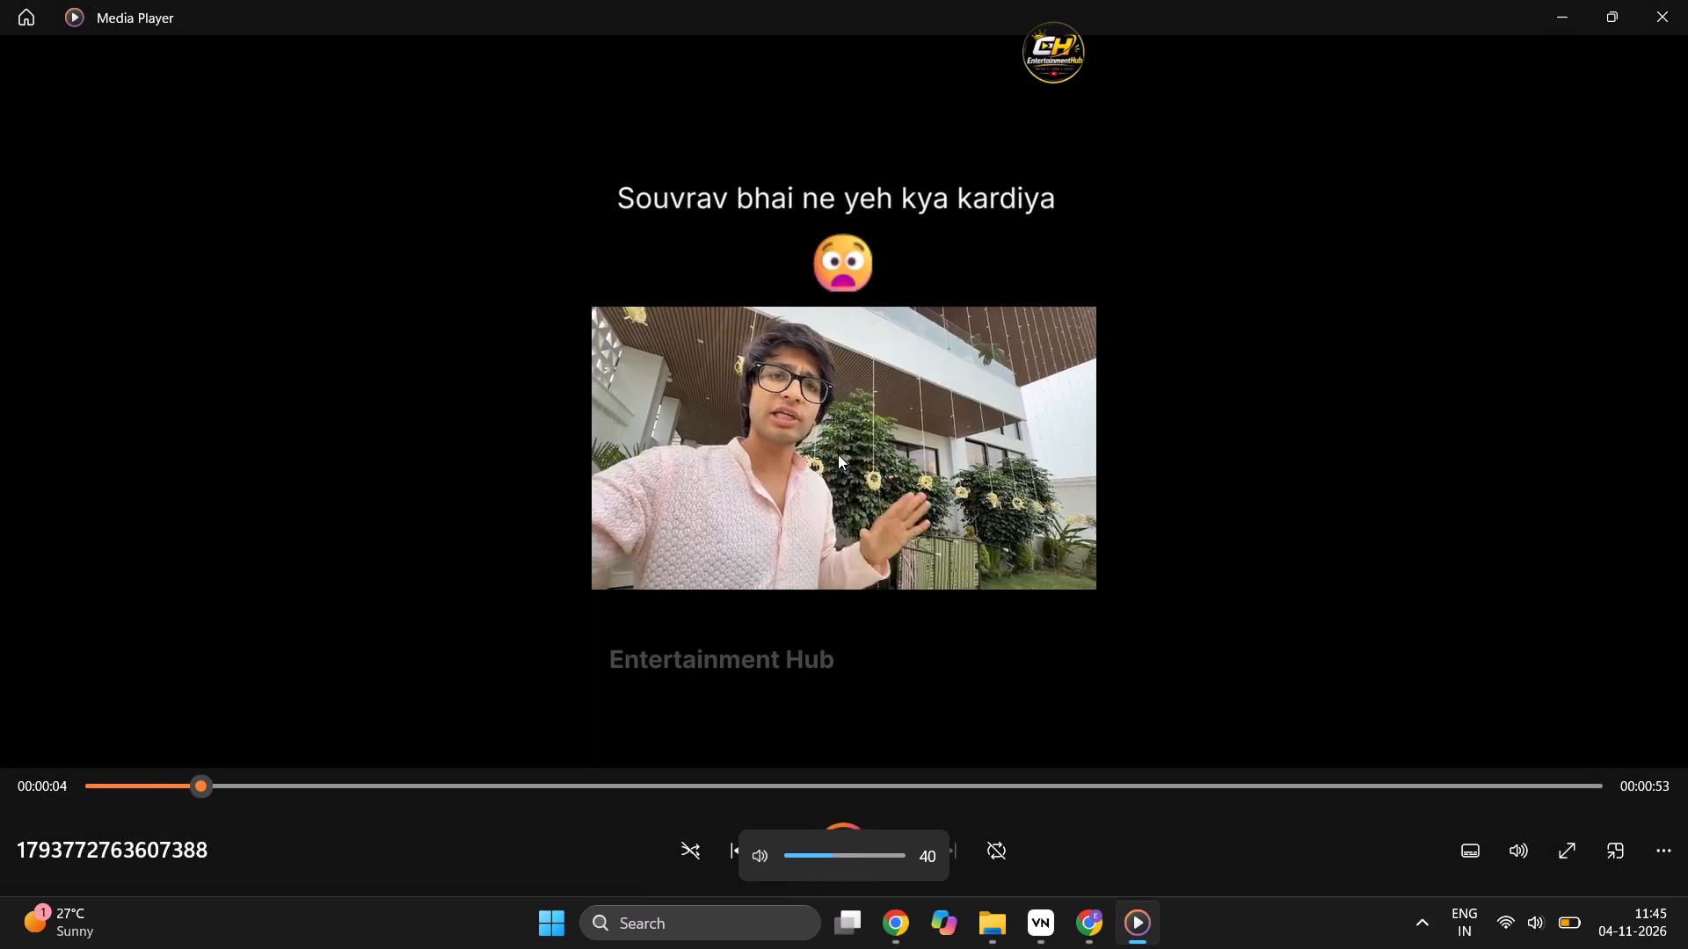
{"action": "left_click", "coordinate": [1667, 27]}
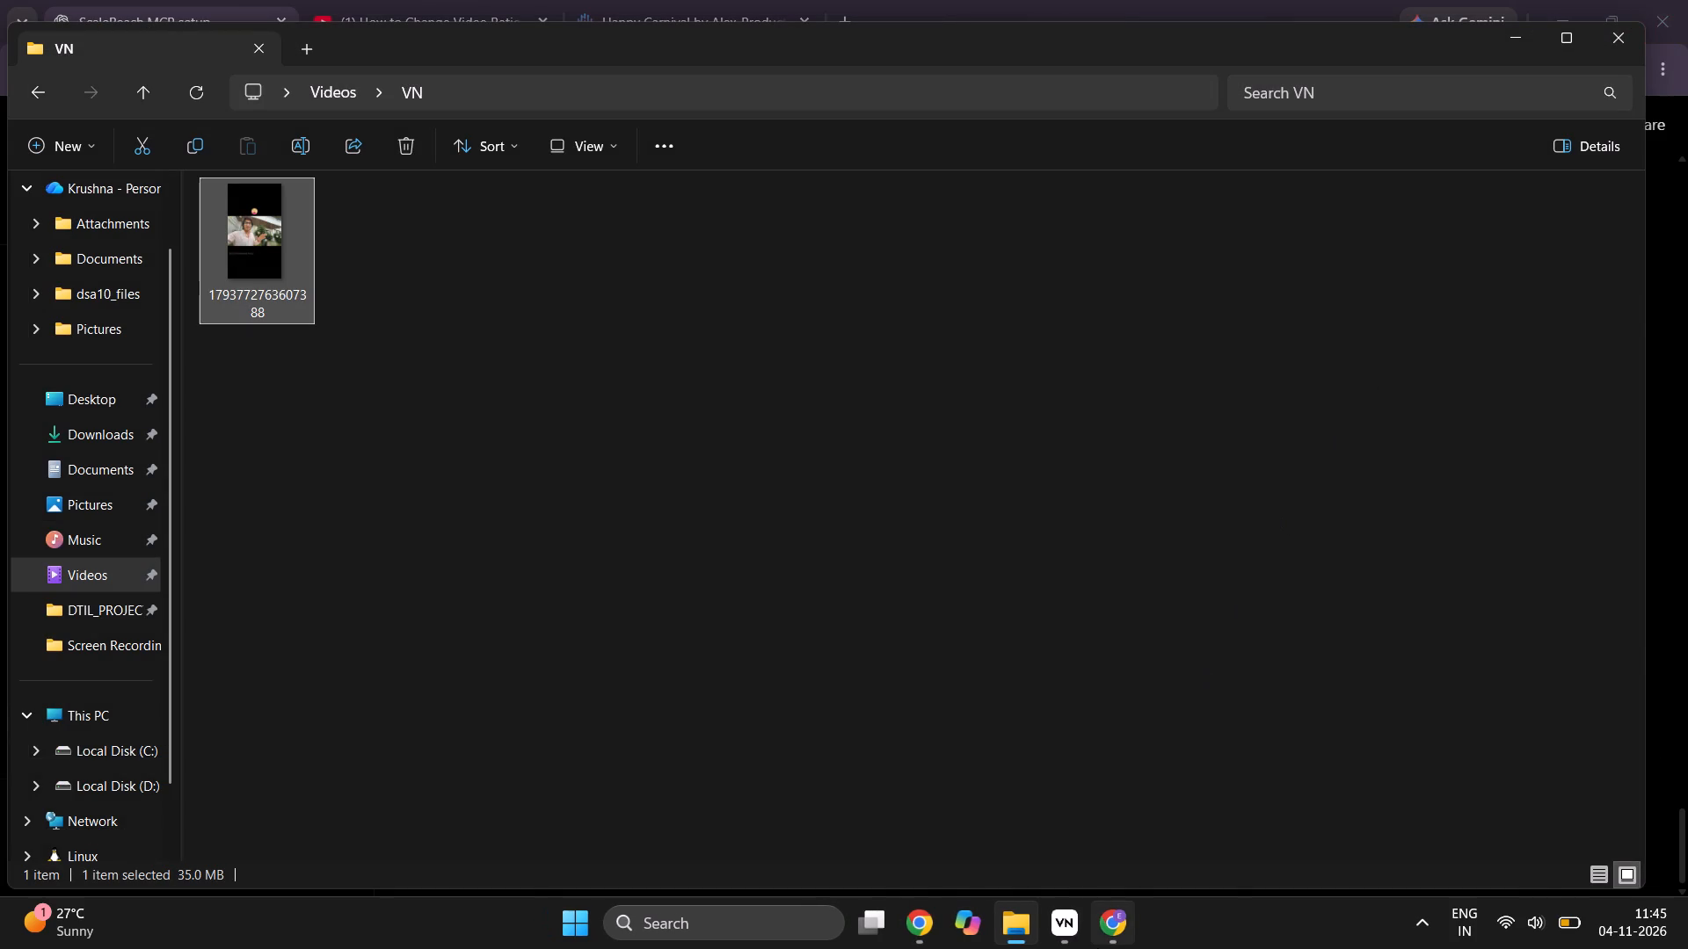
{"action": "left_click", "coordinate": [1099, 948]}
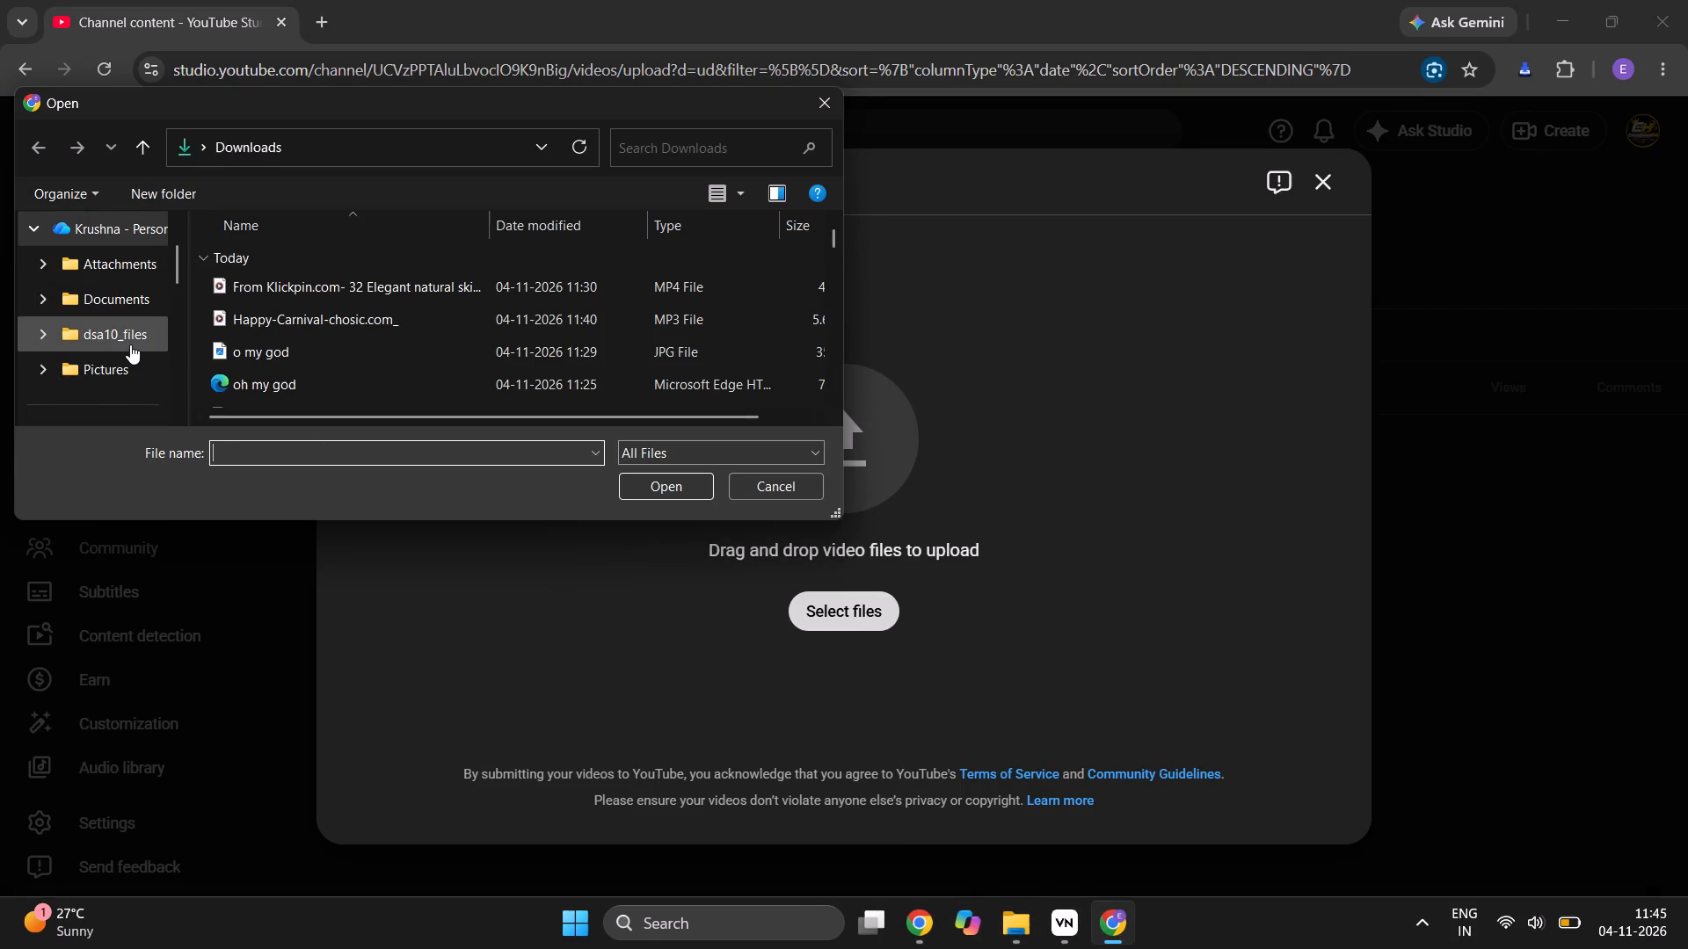
{"action": "scroll", "coordinate": [130, 344], "scroll_direction": "down", "scroll_amount": 1}
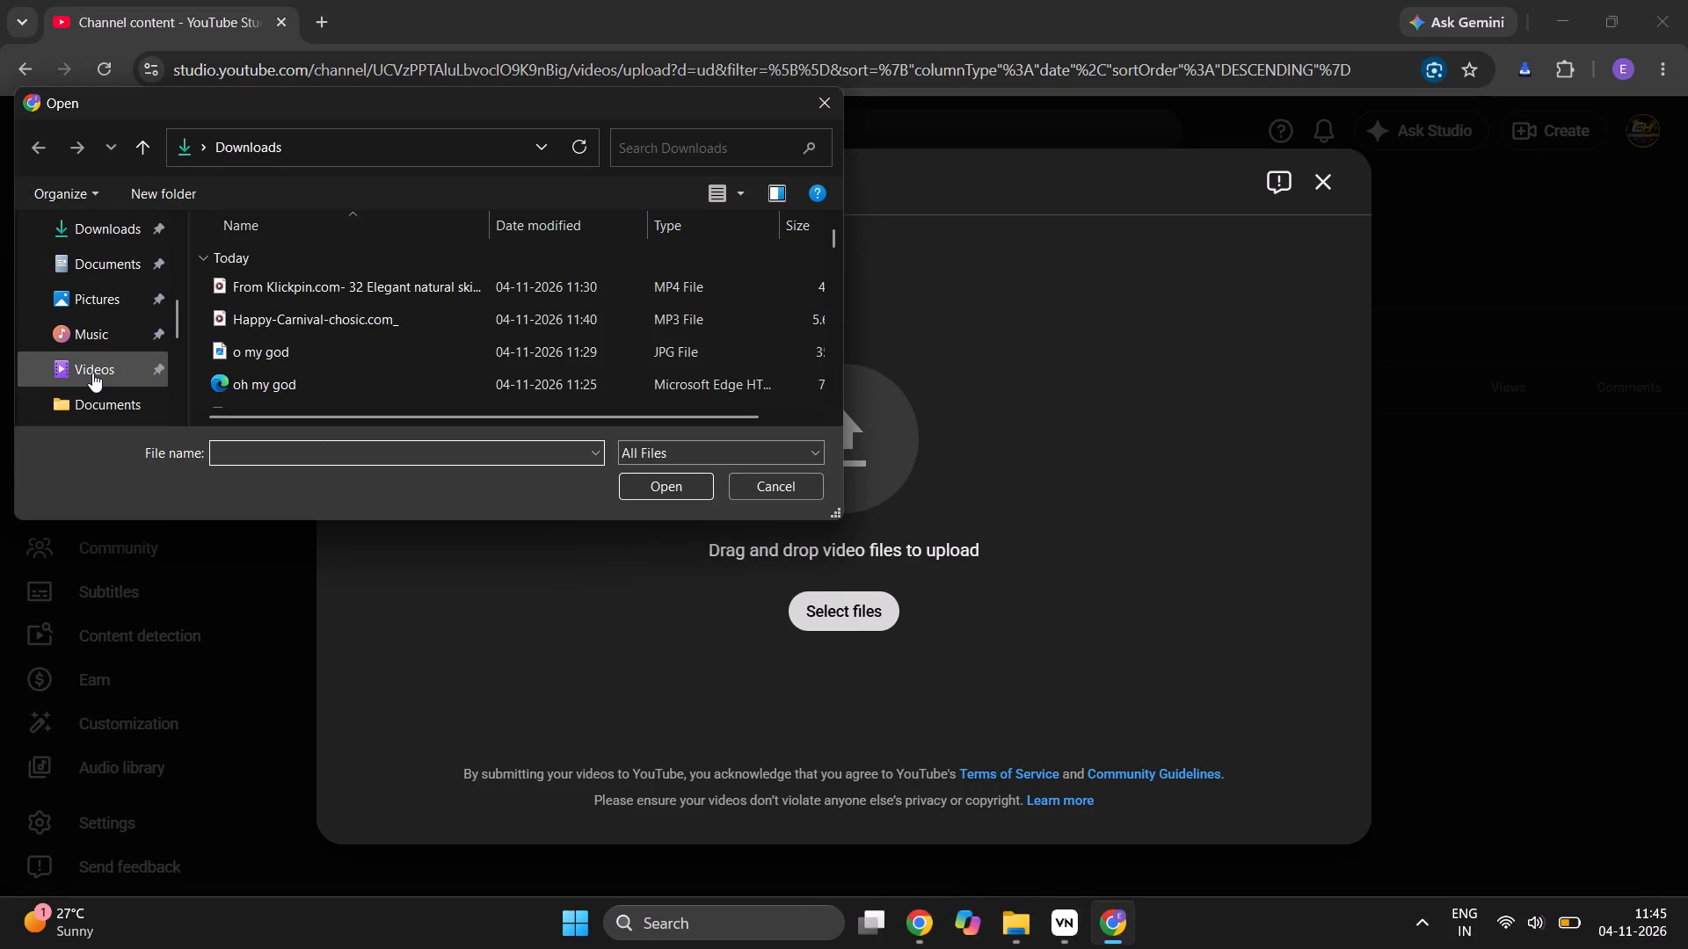
{"action": "left_click", "coordinate": [92, 373]}
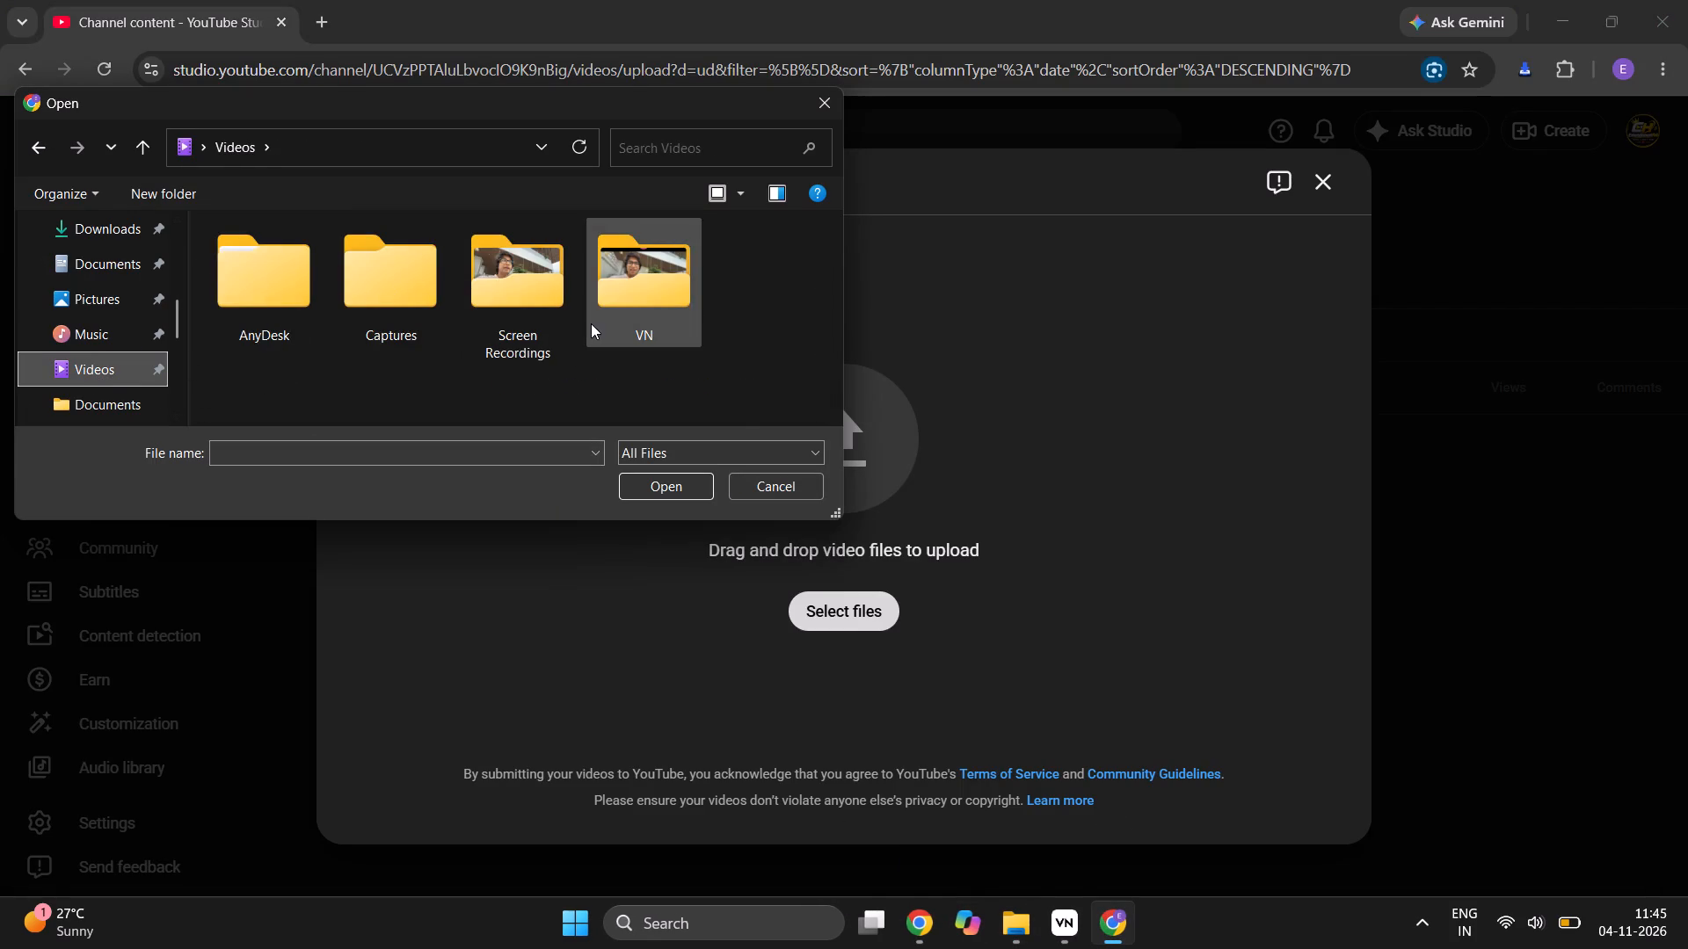
{"action": "double_click", "coordinate": [609, 311]}
{"action": "left_click", "coordinate": [286, 274]}
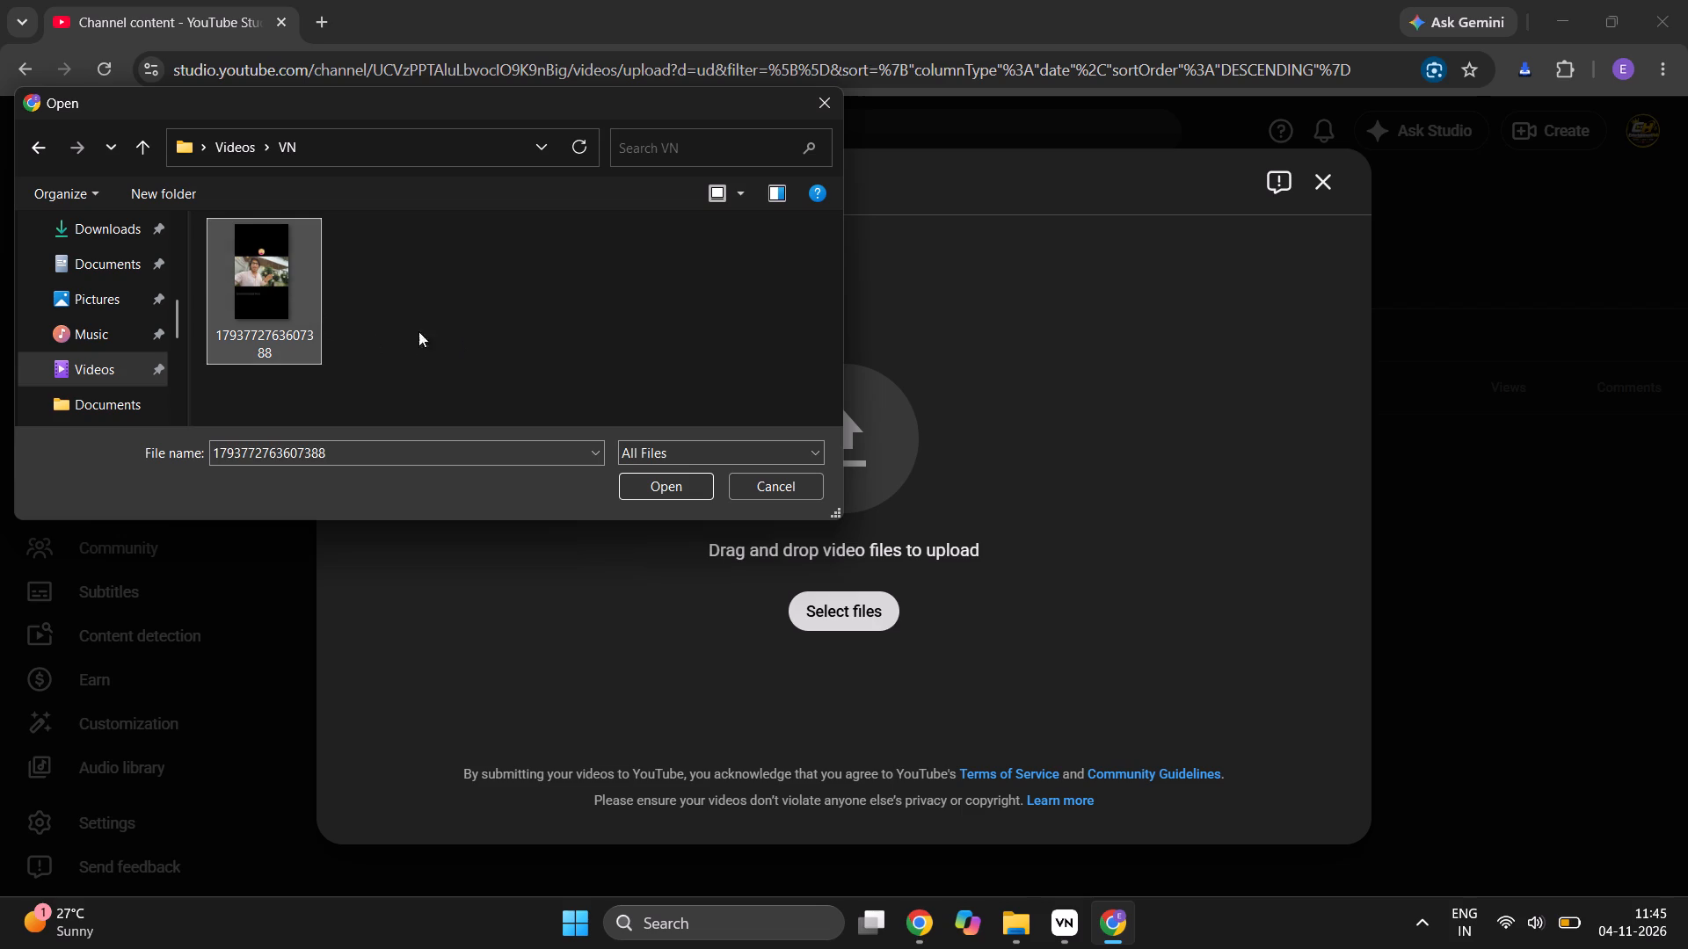
{"action": "left_click", "coordinate": [675, 487]}
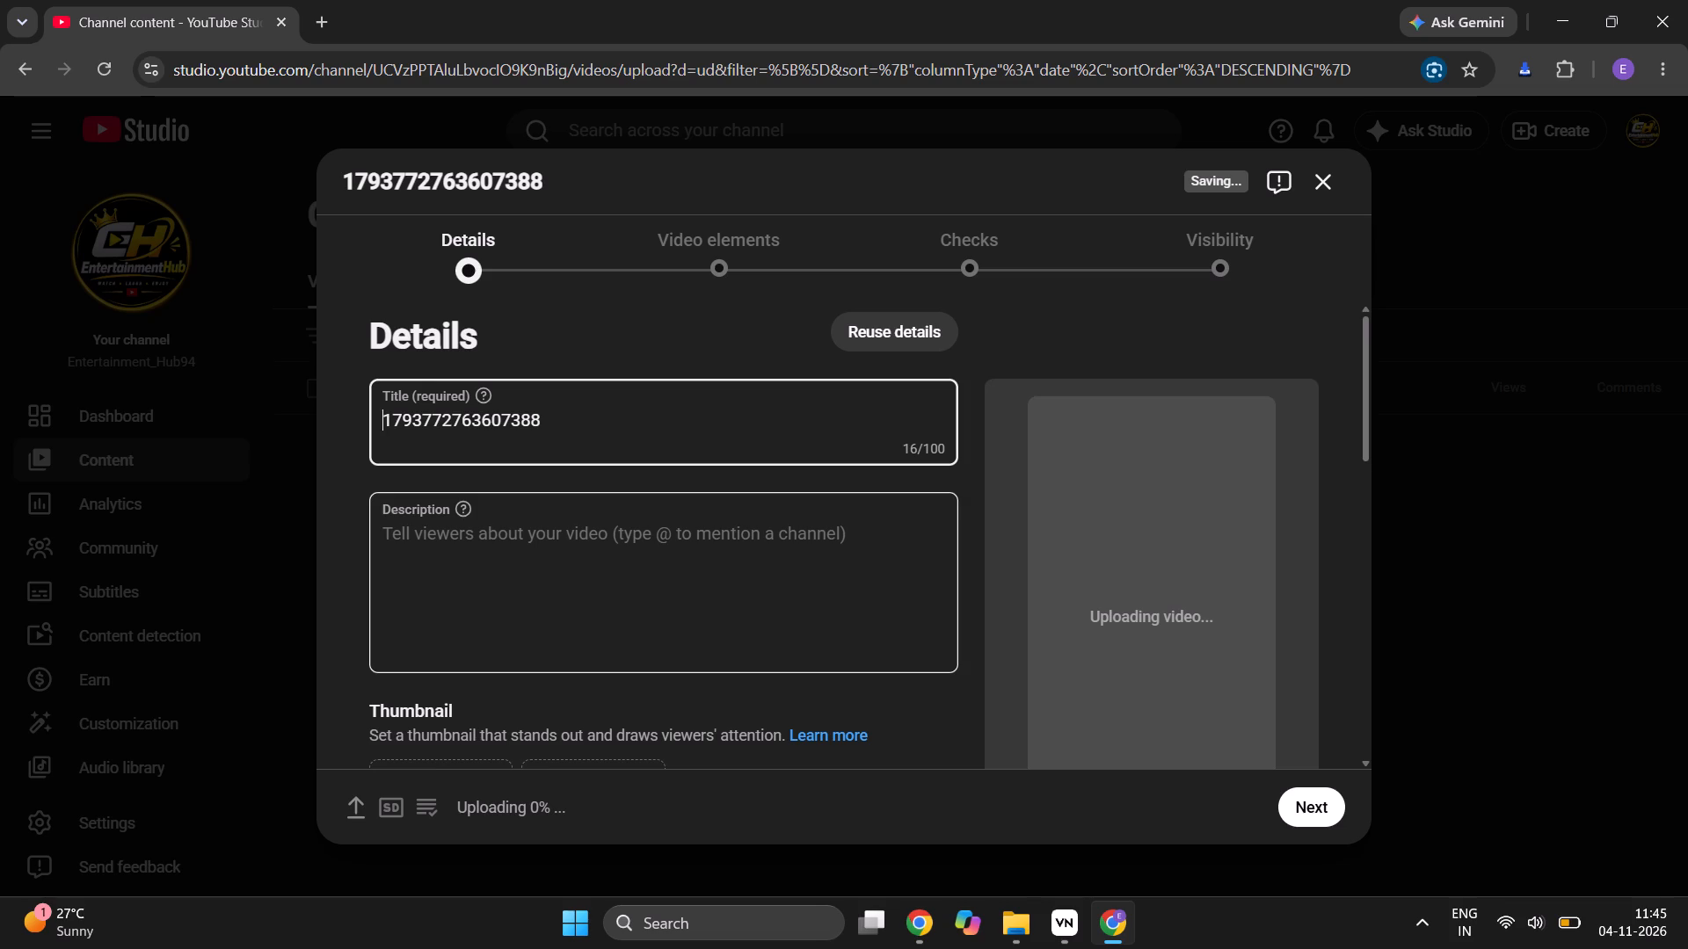
Clear the default file-name title from the uploaded video's details.
{"action": "left_click", "coordinate": [689, 442]}
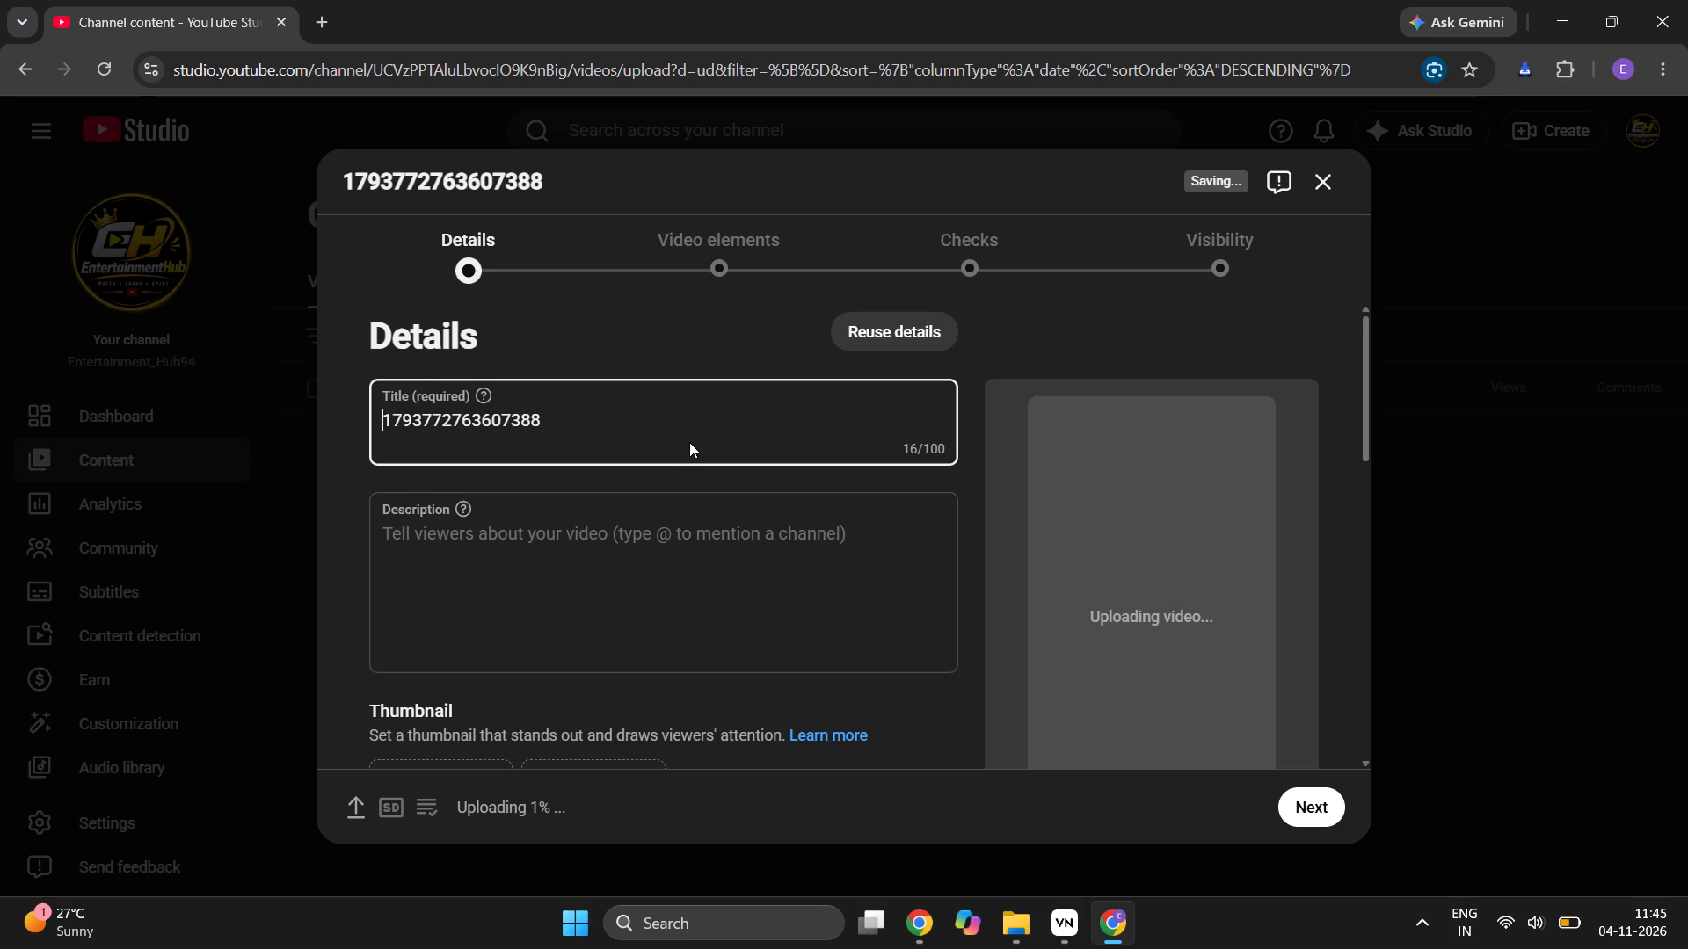
{"action": "left_click", "coordinate": [689, 417]}
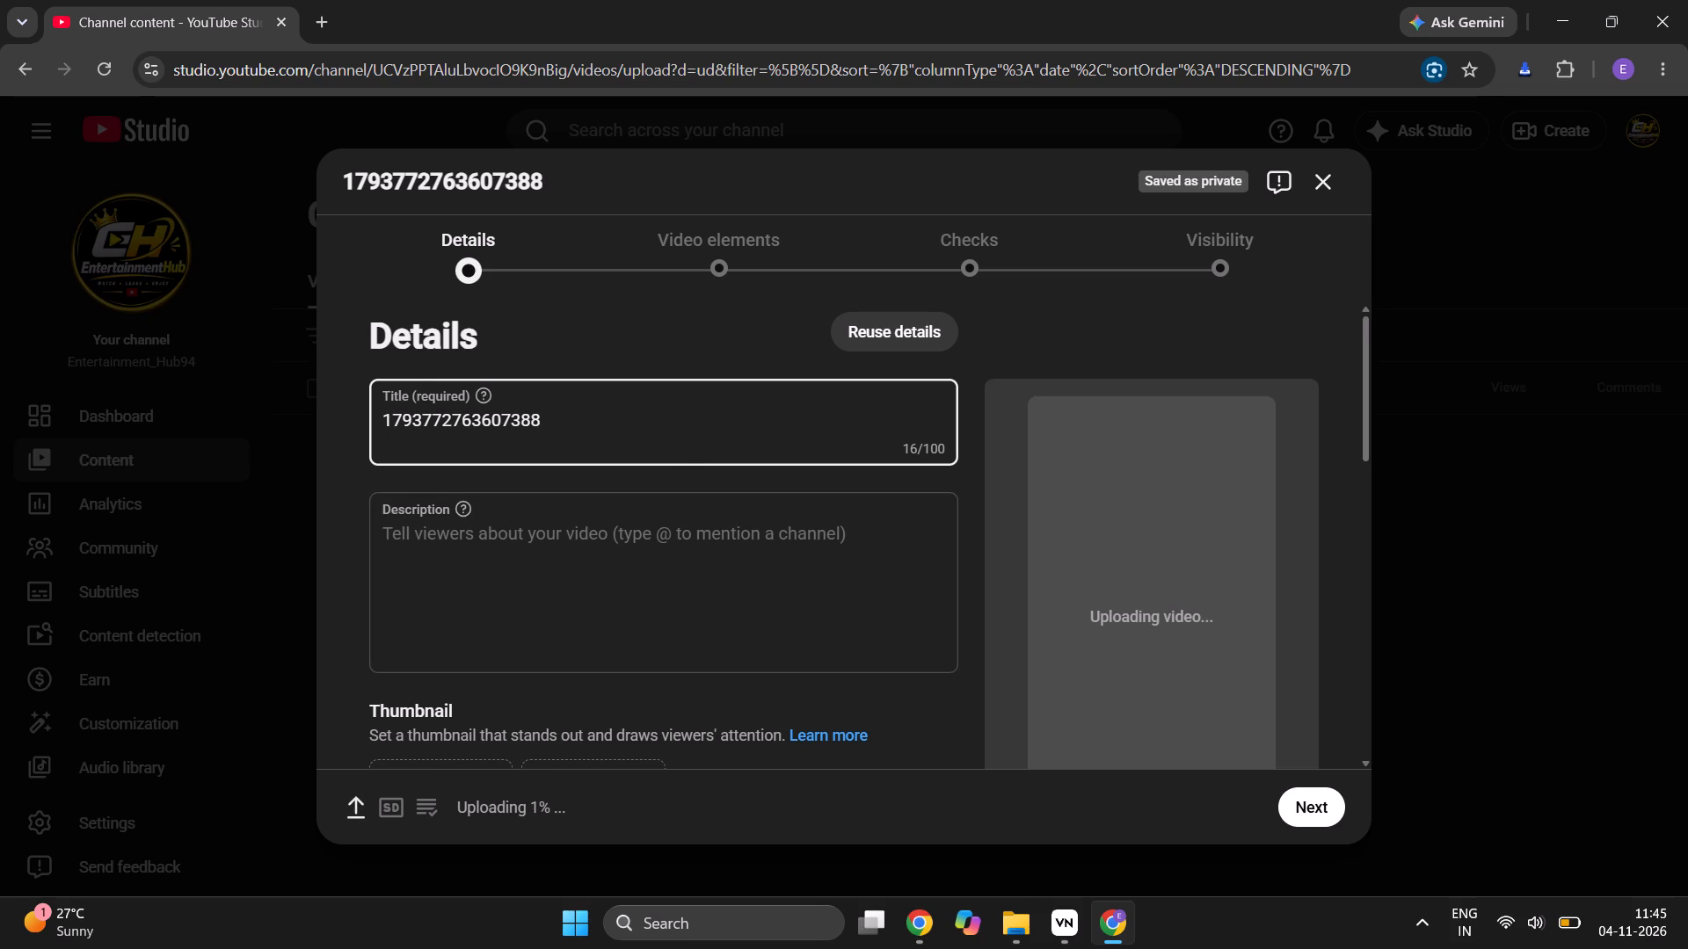
{"action": "key", "text": "BackSpace"}
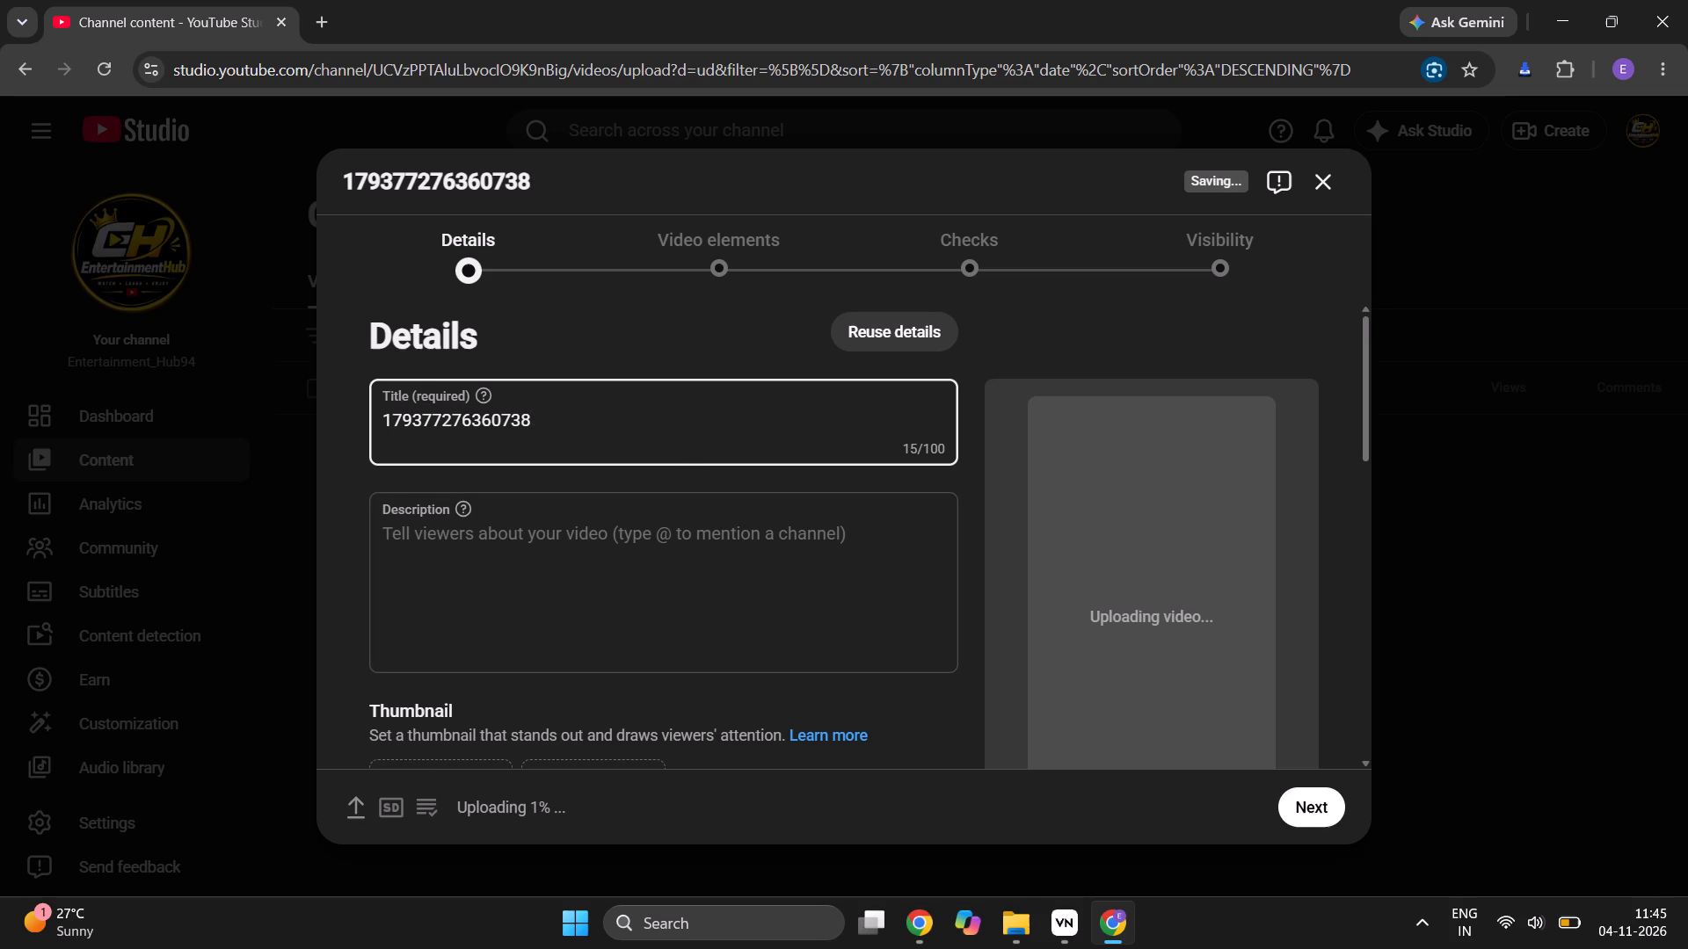
{"action": "key", "text": "BackSpace"}
{"action": "key", "text": "BackSpace"}
{"action": "key", "text": "BackSpace"}
{"action": "key", "text": "BackSpace"}
{"action": "key", "text": "BackSpace"}
{"action": "key", "text": "BackSpace"}
{"action": "key", "text": "BackSpace"}
{"action": "key", "text": "BackSpace"}
{"action": "key", "text": "BackSpace"}
{"action": "key", "text": "BackSpace"}
{"action": "key", "text": "BackSpace"}
{"action": "key", "text": "BackSpace"}
{"action": "key", "text": "BackSpace"}
{"action": "key", "text": "BackSpace"}
{"action": "key", "text": "BackSpace"}
{"action": "key", "text": "BackSpace"}
{"action": "key", "text": "BackSpace"}
{"action": "key", "text": "BackSpace"}
{"action": "key", "text": "BackSpace"}
{"action": "key", "text": "BackSpace"}
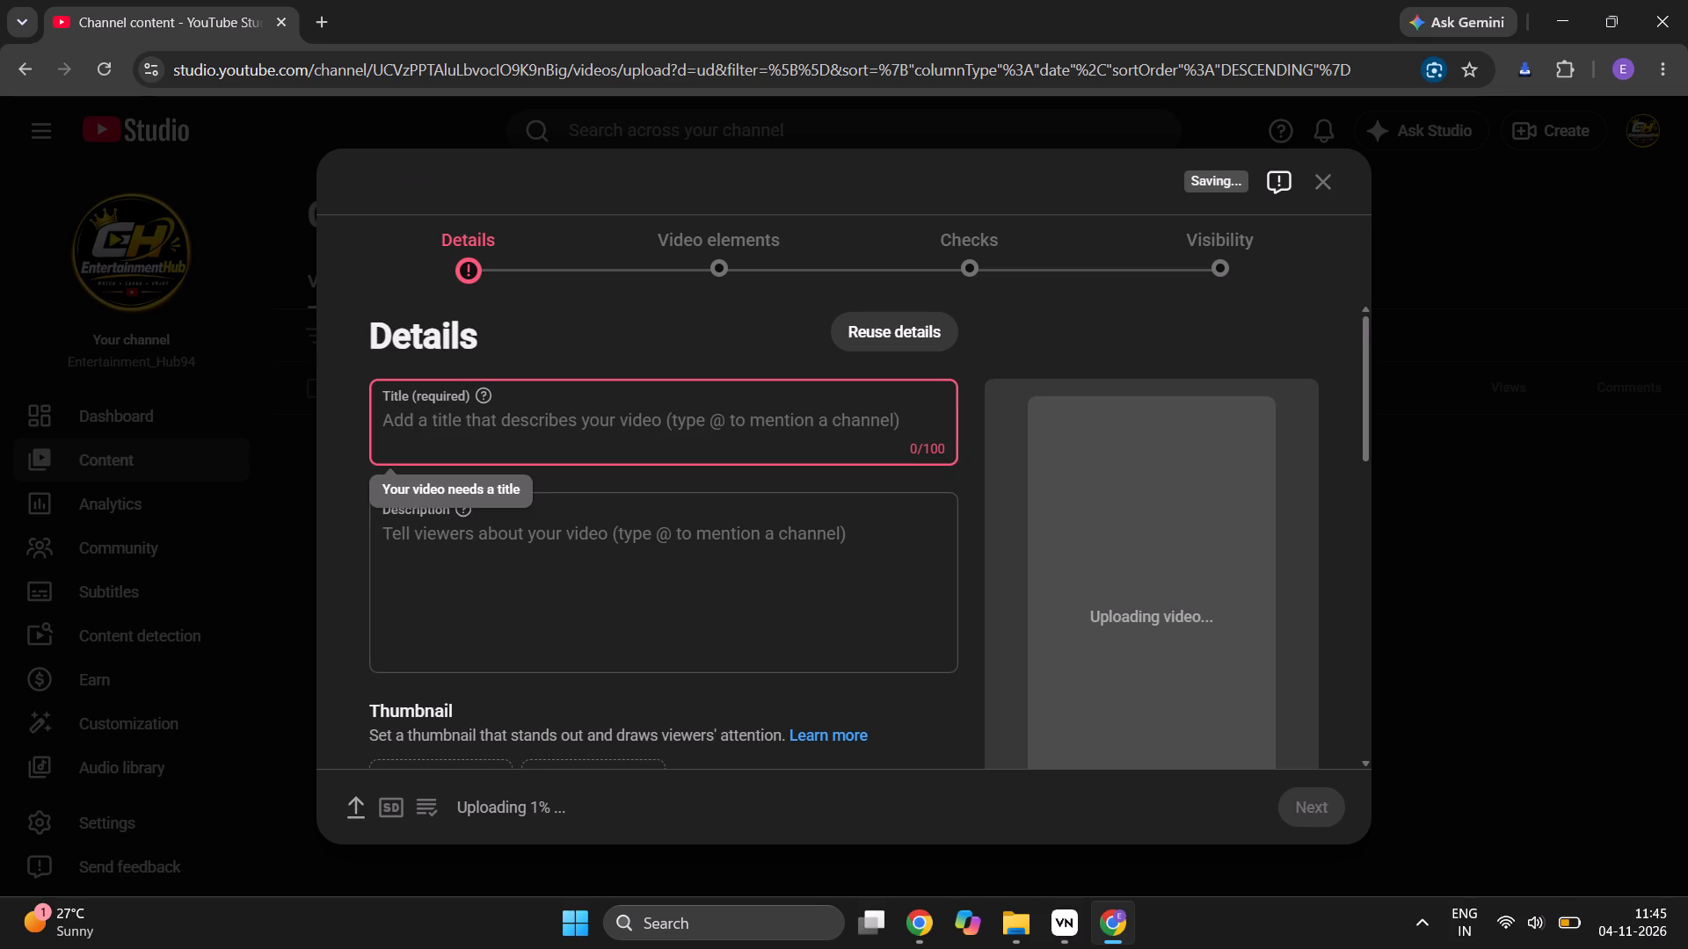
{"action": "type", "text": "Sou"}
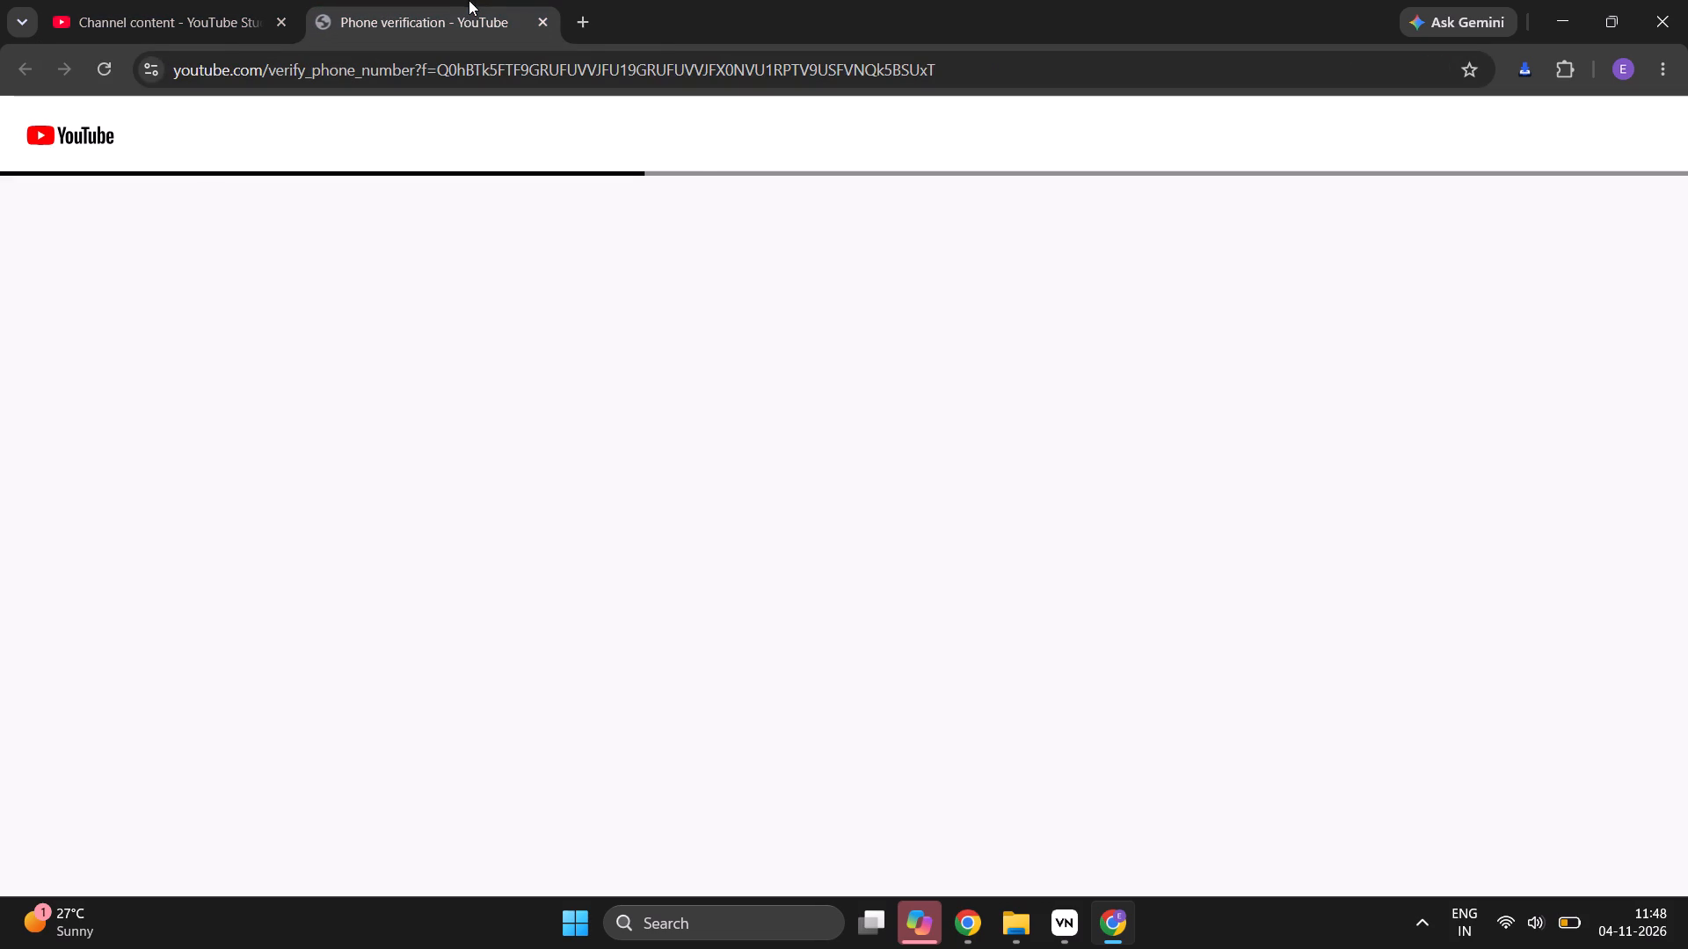
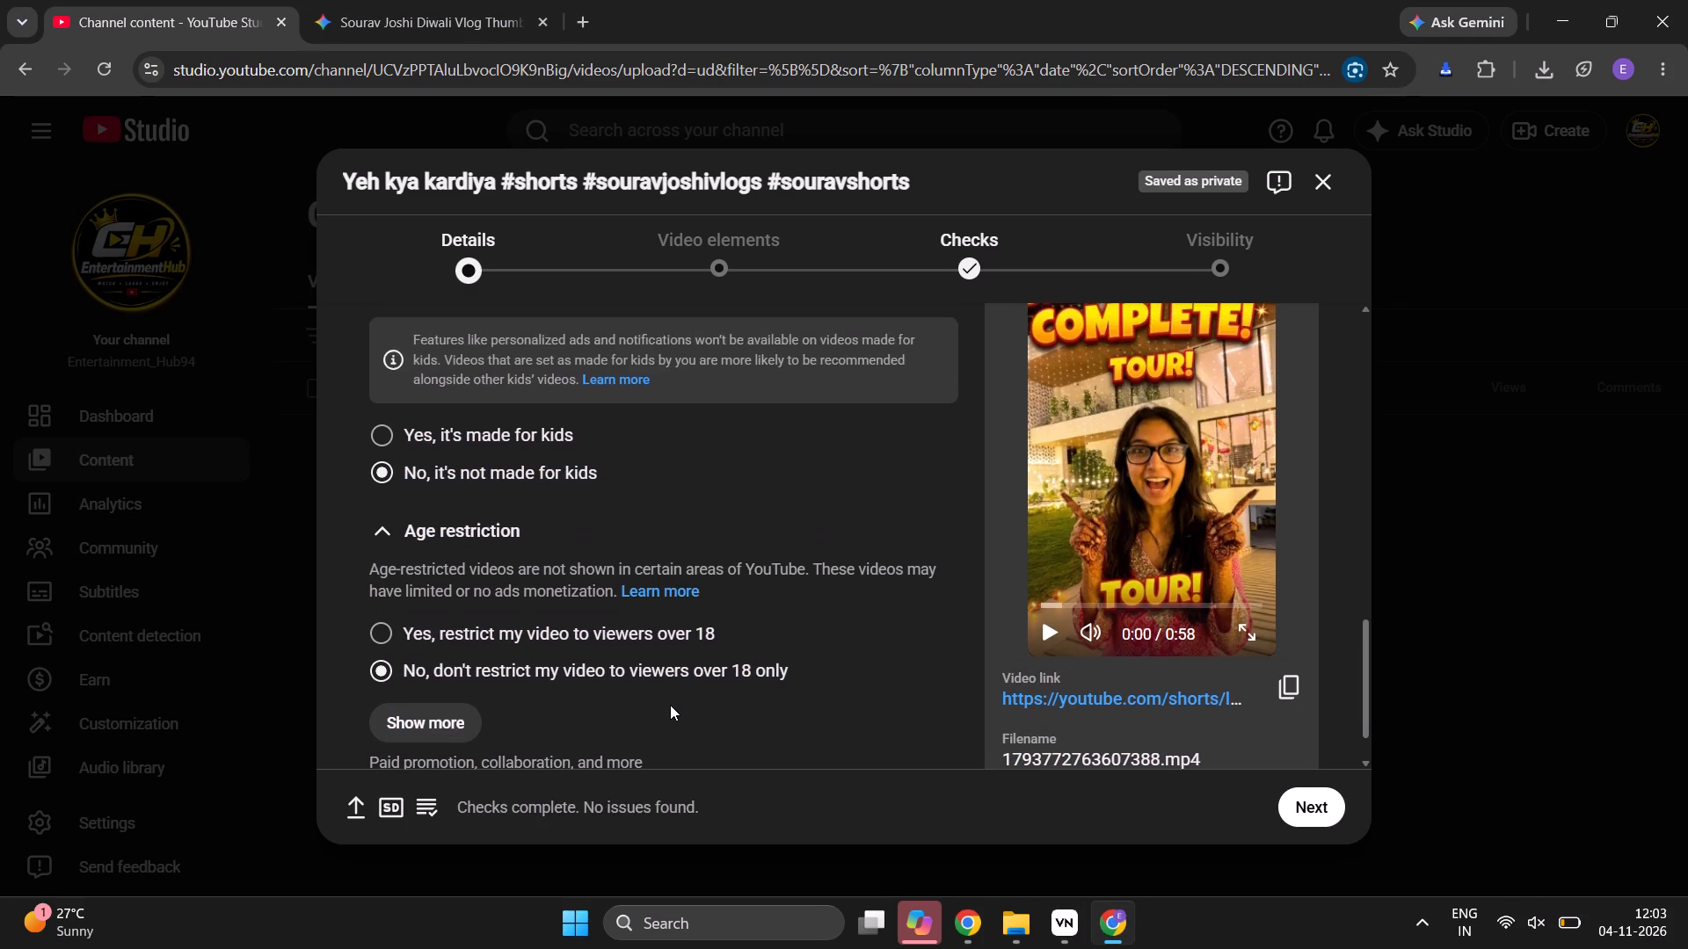
{"action": "scroll", "coordinate": [670, 705], "scroll_direction": "up", "scroll_amount": 2}
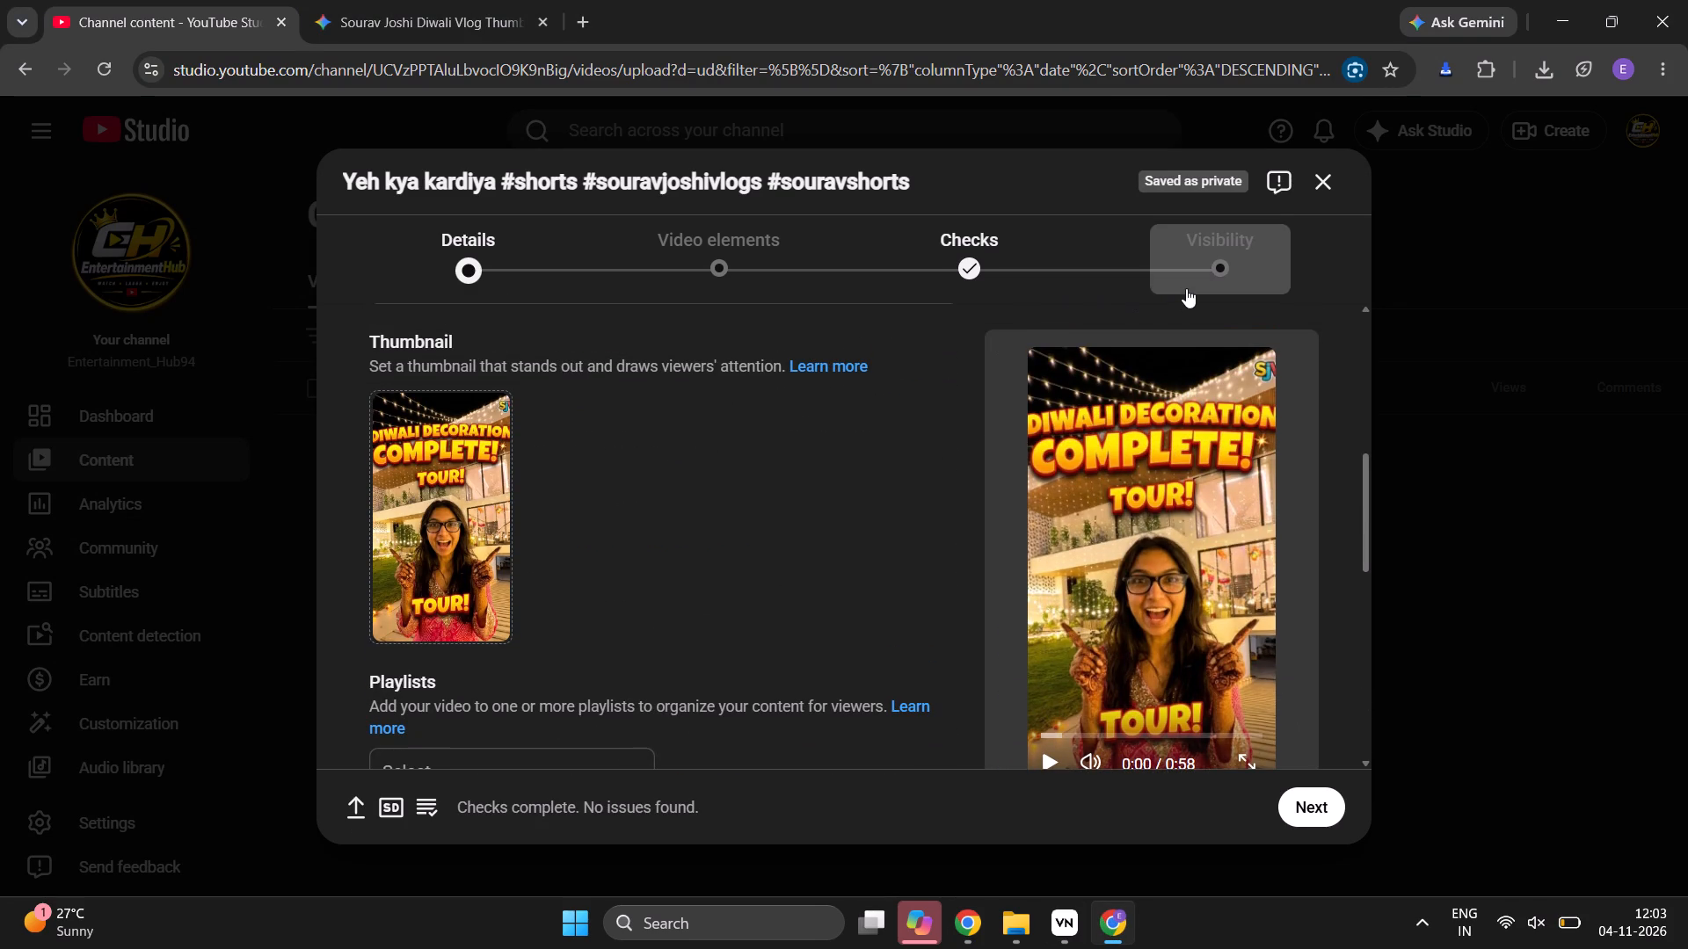
{"action": "left_click", "coordinate": [1236, 258]}
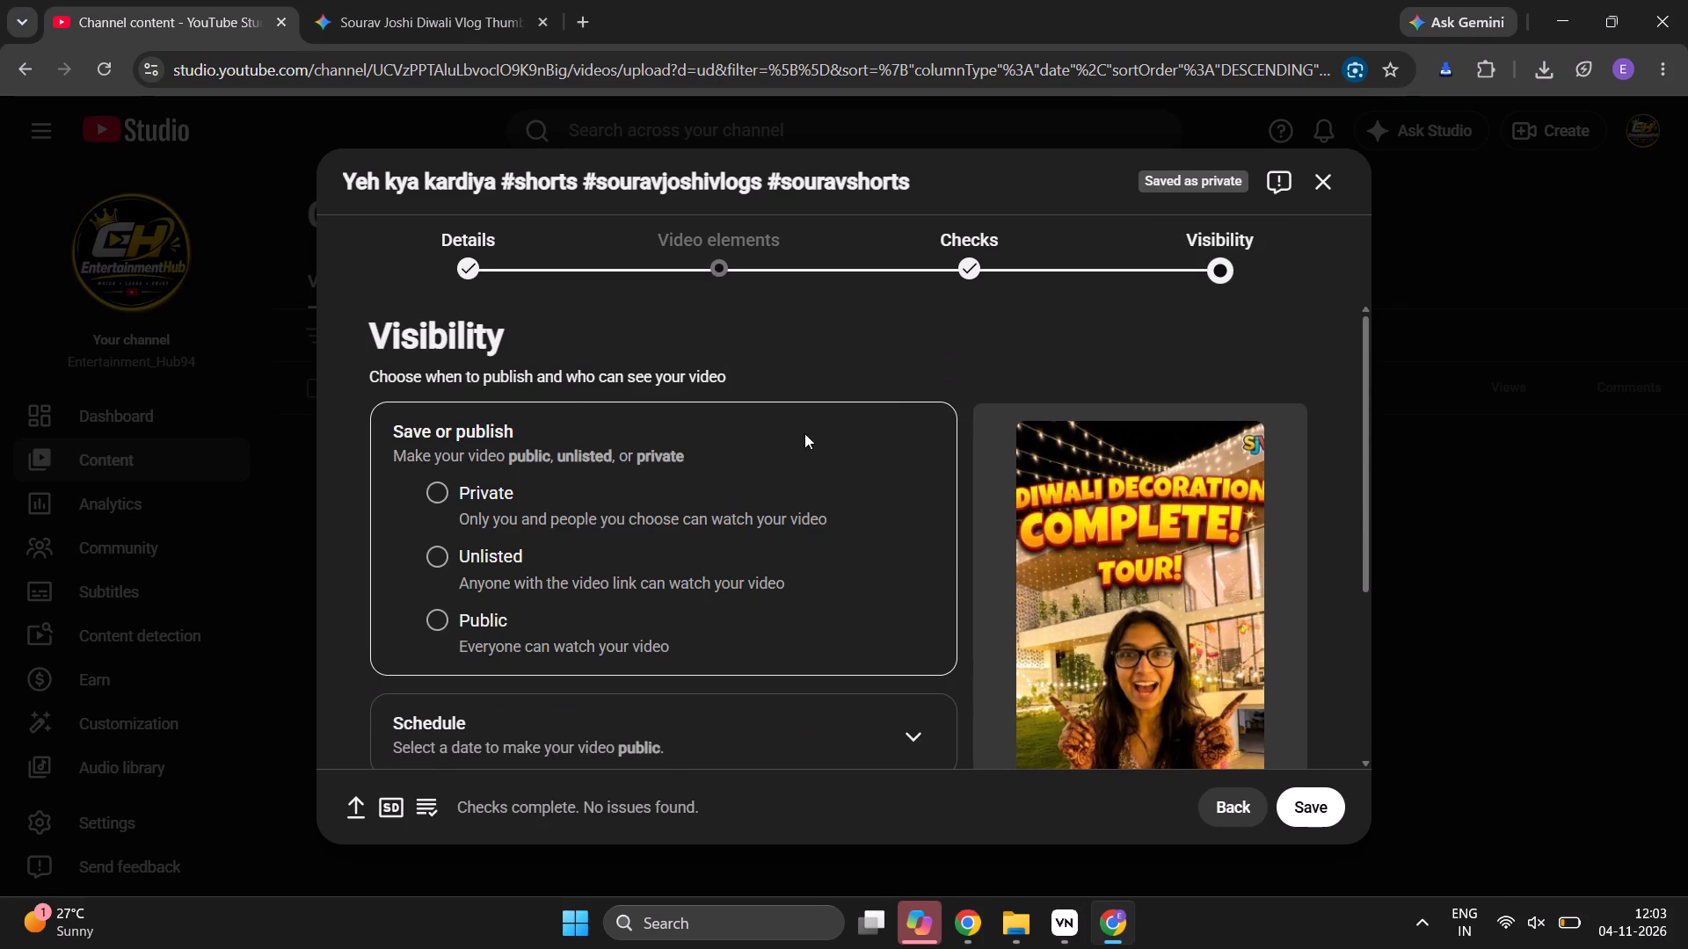
{"action": "left_click", "coordinate": [438, 621]}
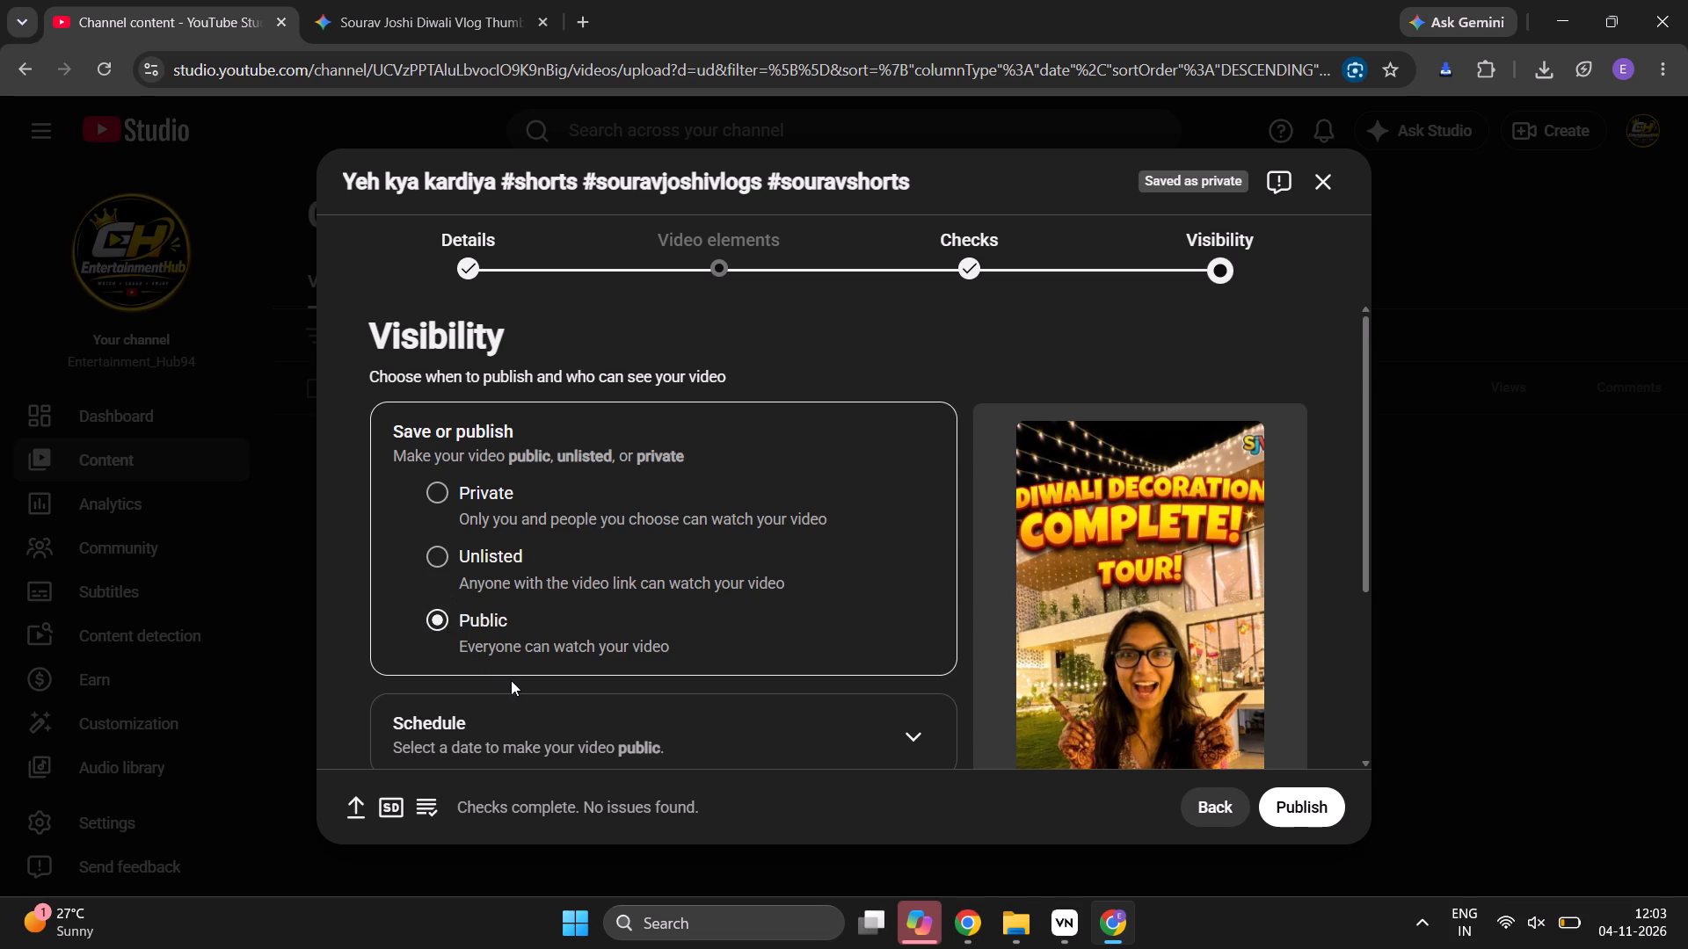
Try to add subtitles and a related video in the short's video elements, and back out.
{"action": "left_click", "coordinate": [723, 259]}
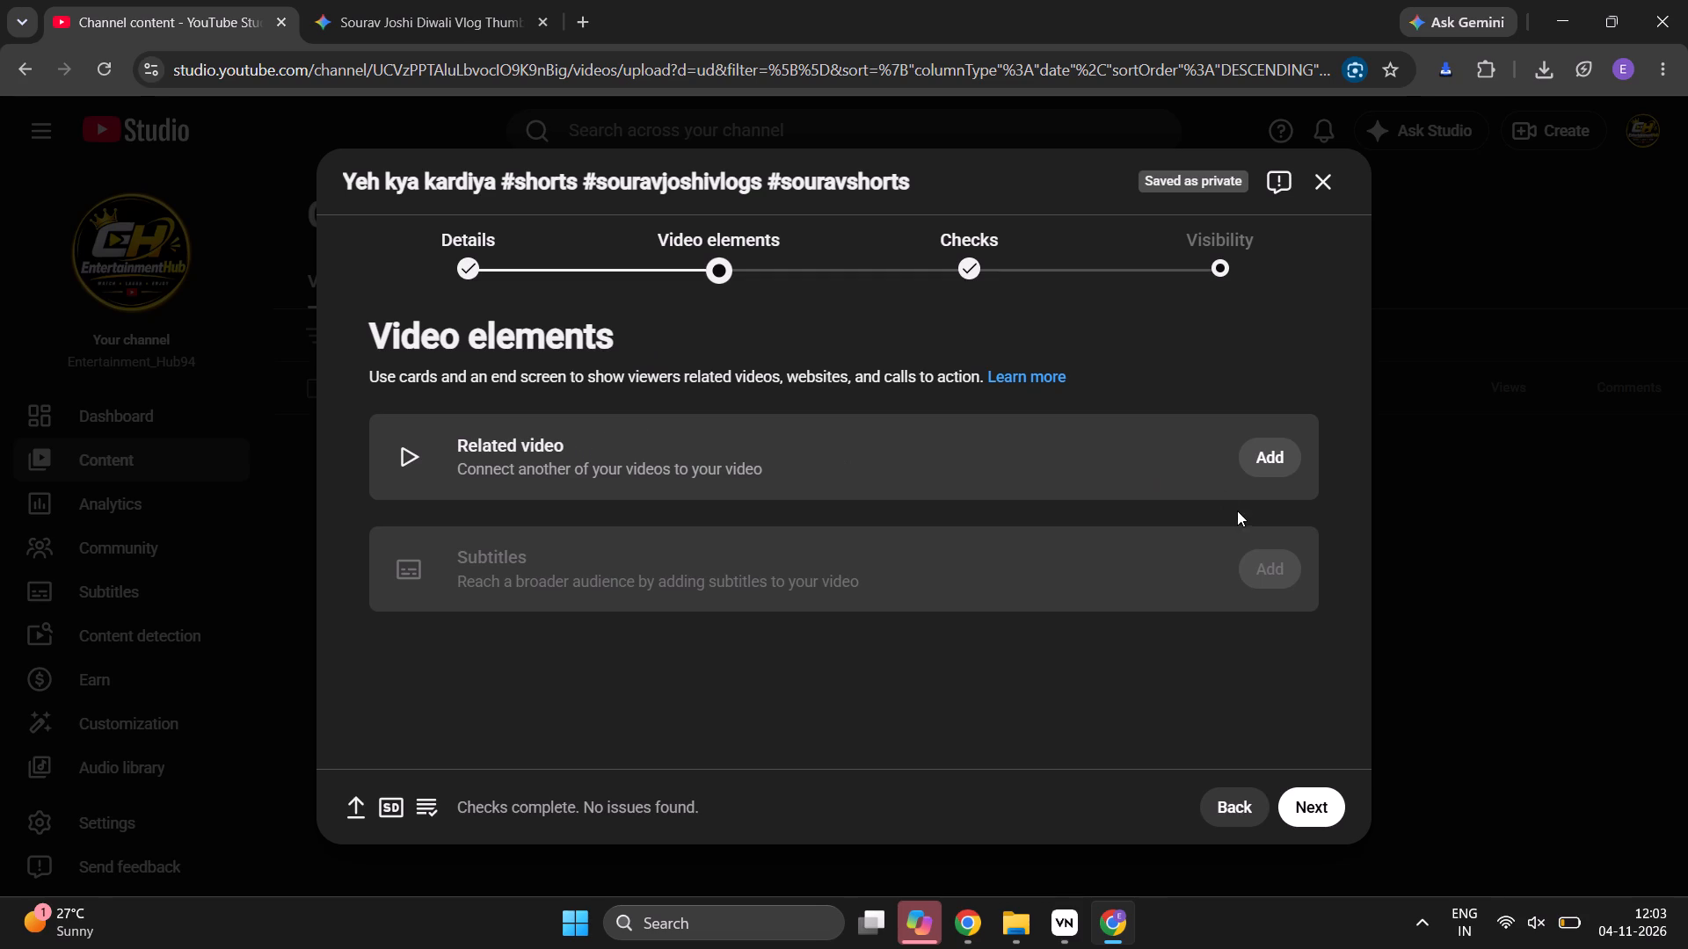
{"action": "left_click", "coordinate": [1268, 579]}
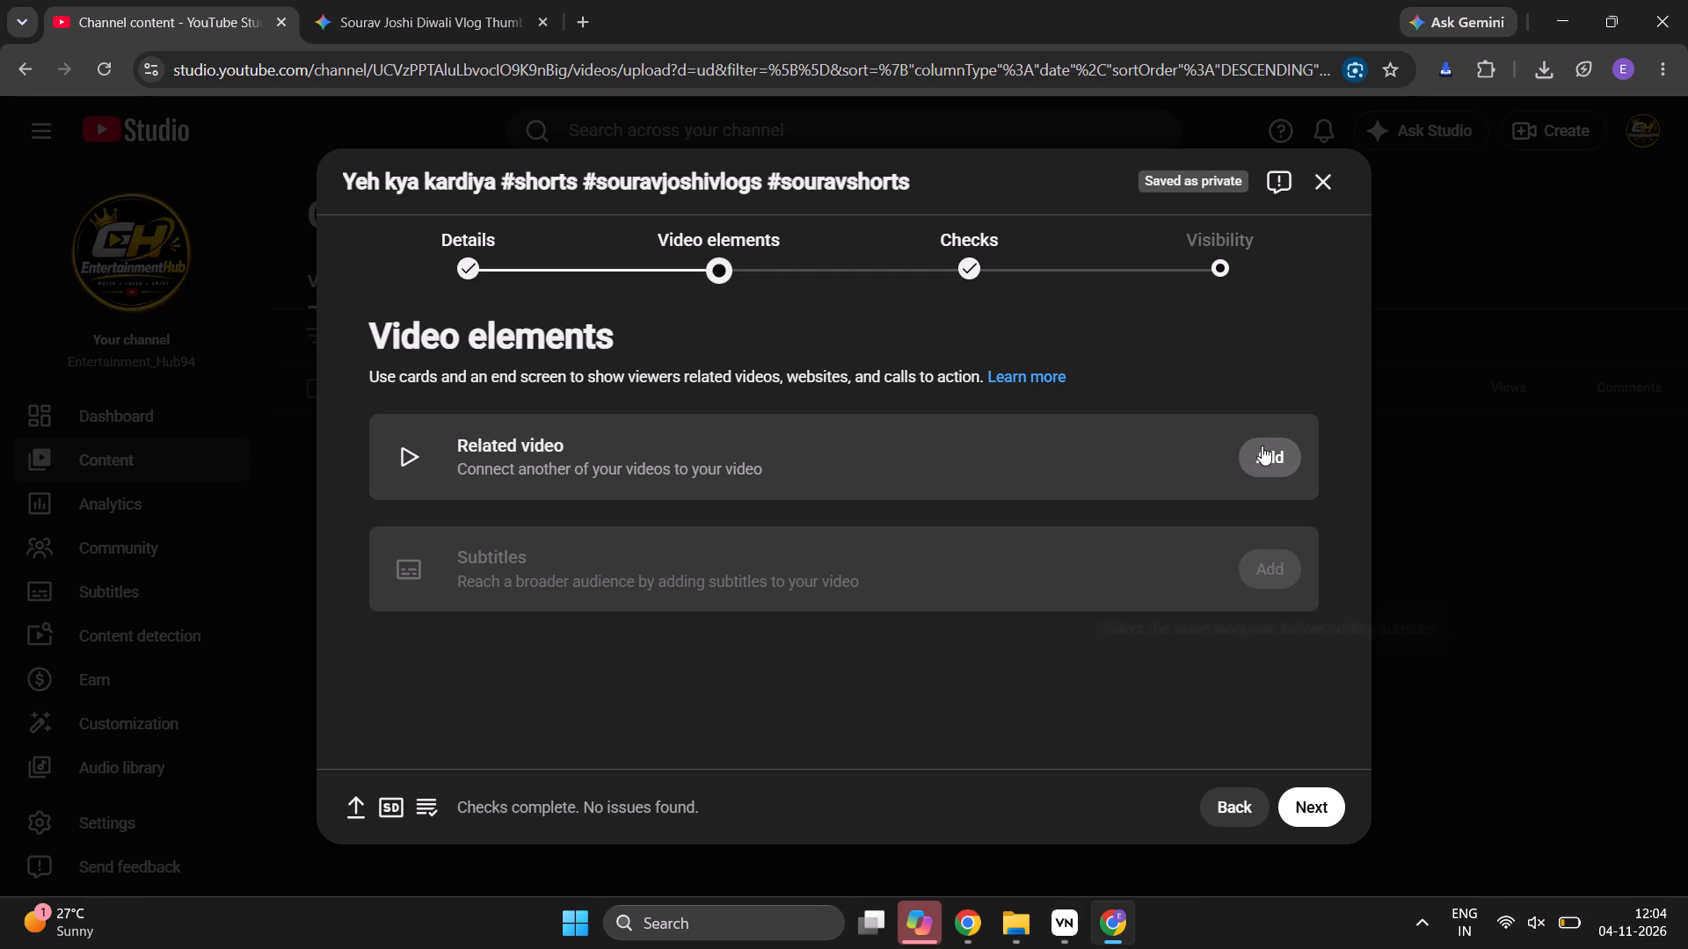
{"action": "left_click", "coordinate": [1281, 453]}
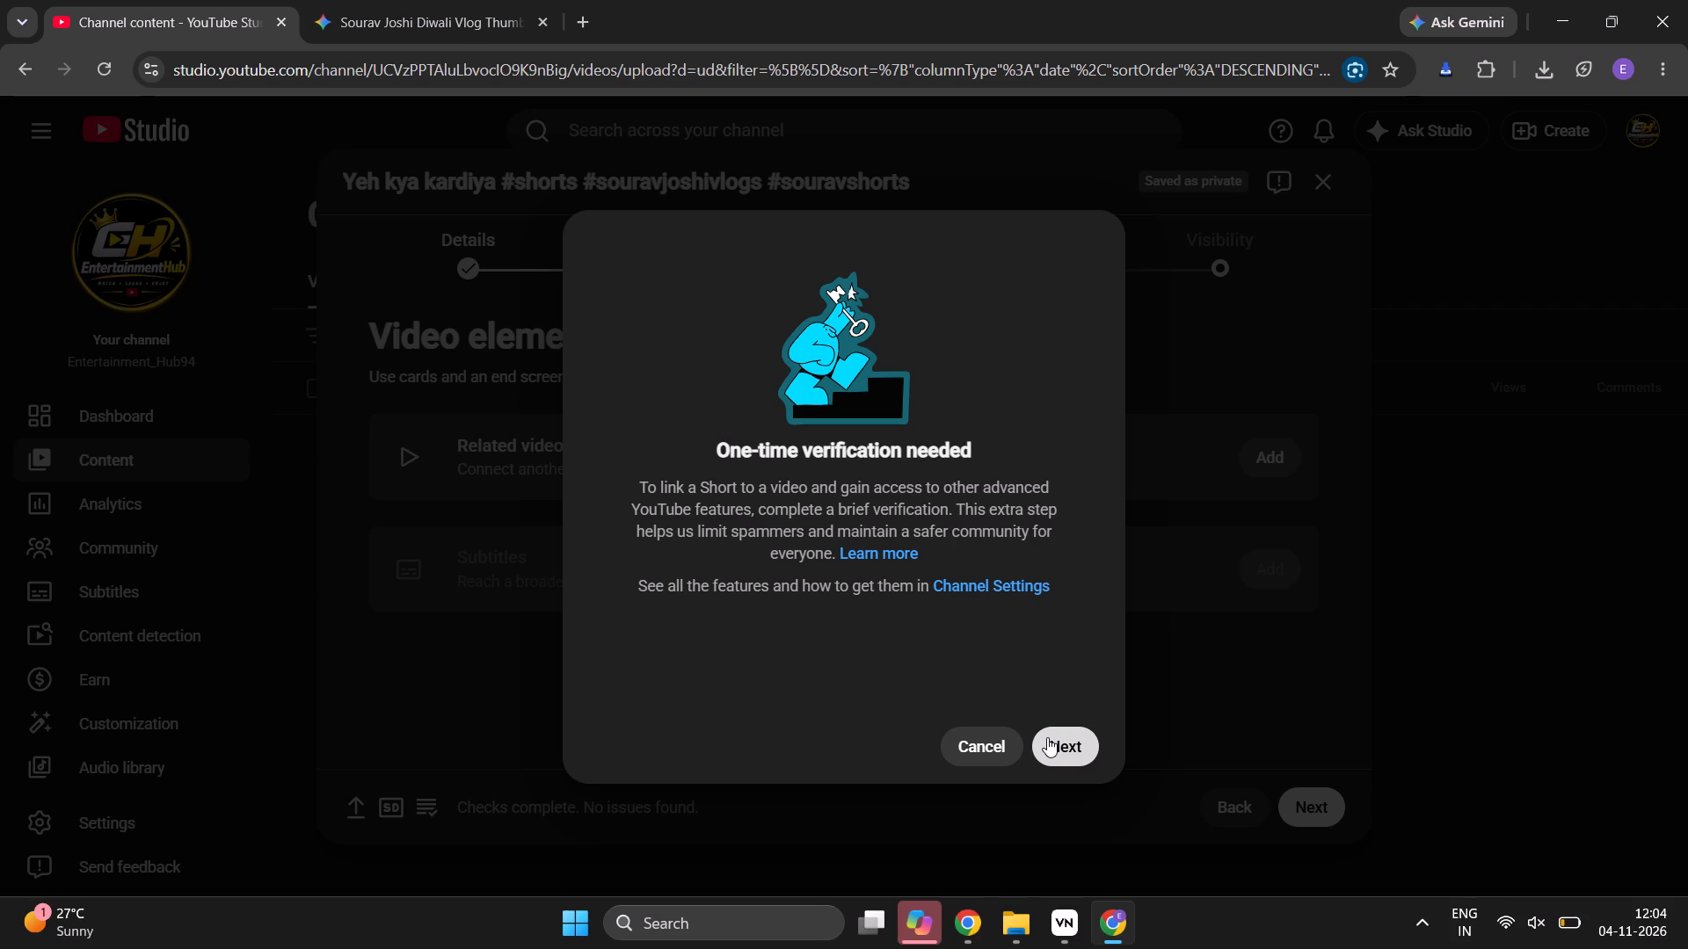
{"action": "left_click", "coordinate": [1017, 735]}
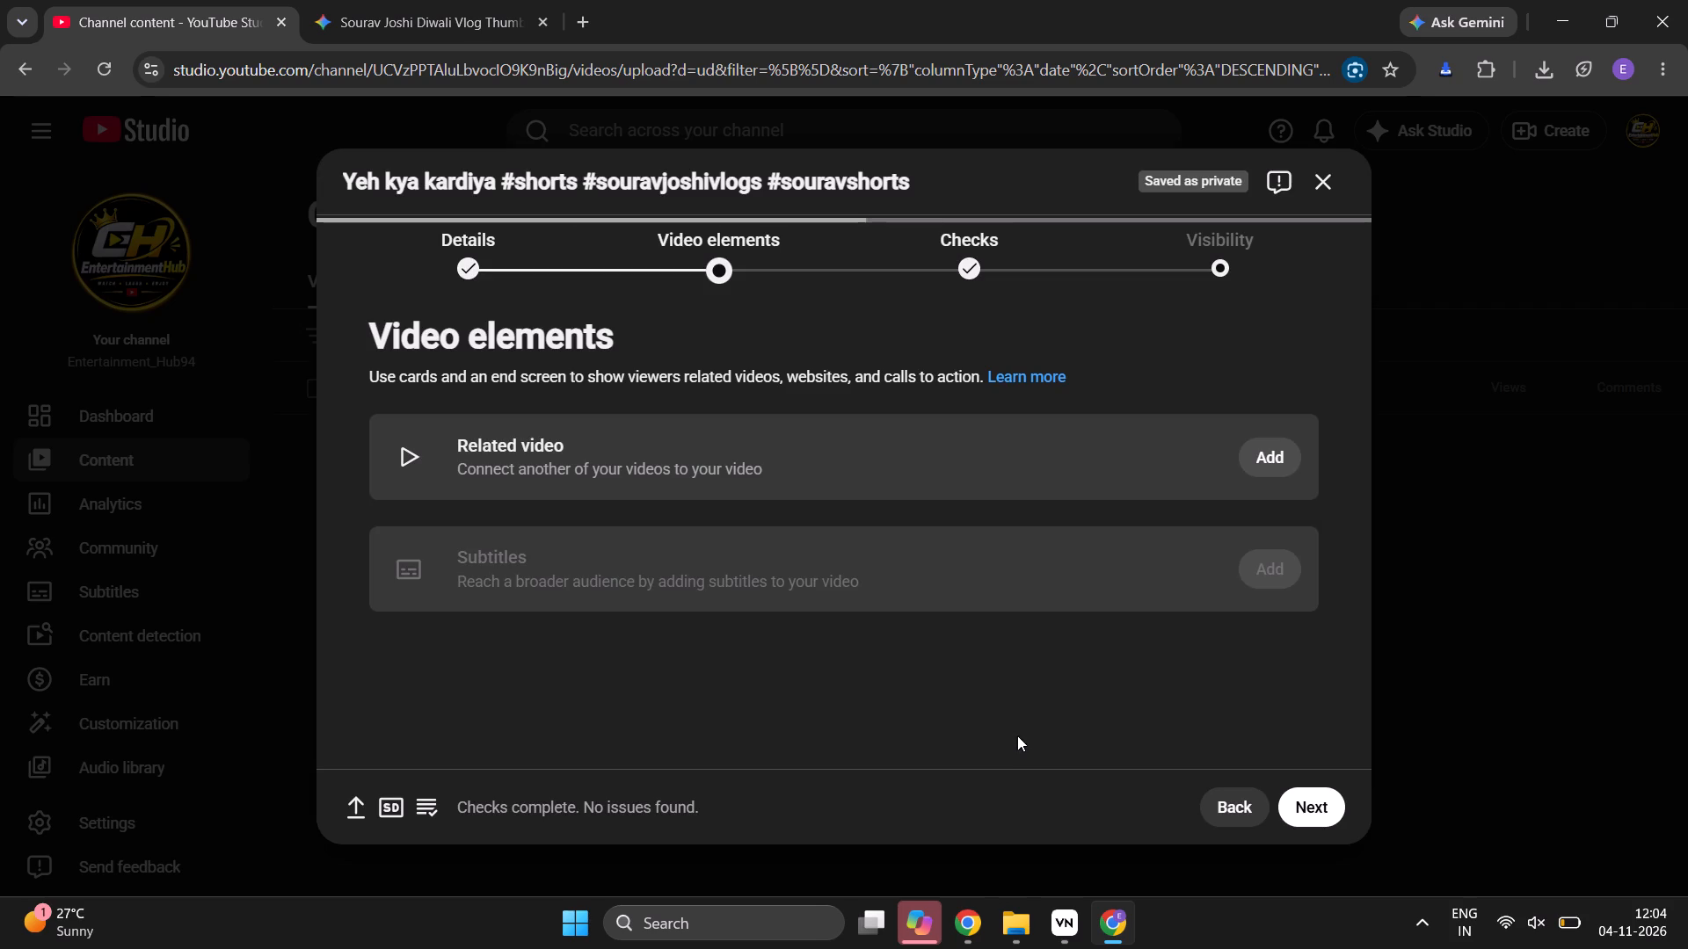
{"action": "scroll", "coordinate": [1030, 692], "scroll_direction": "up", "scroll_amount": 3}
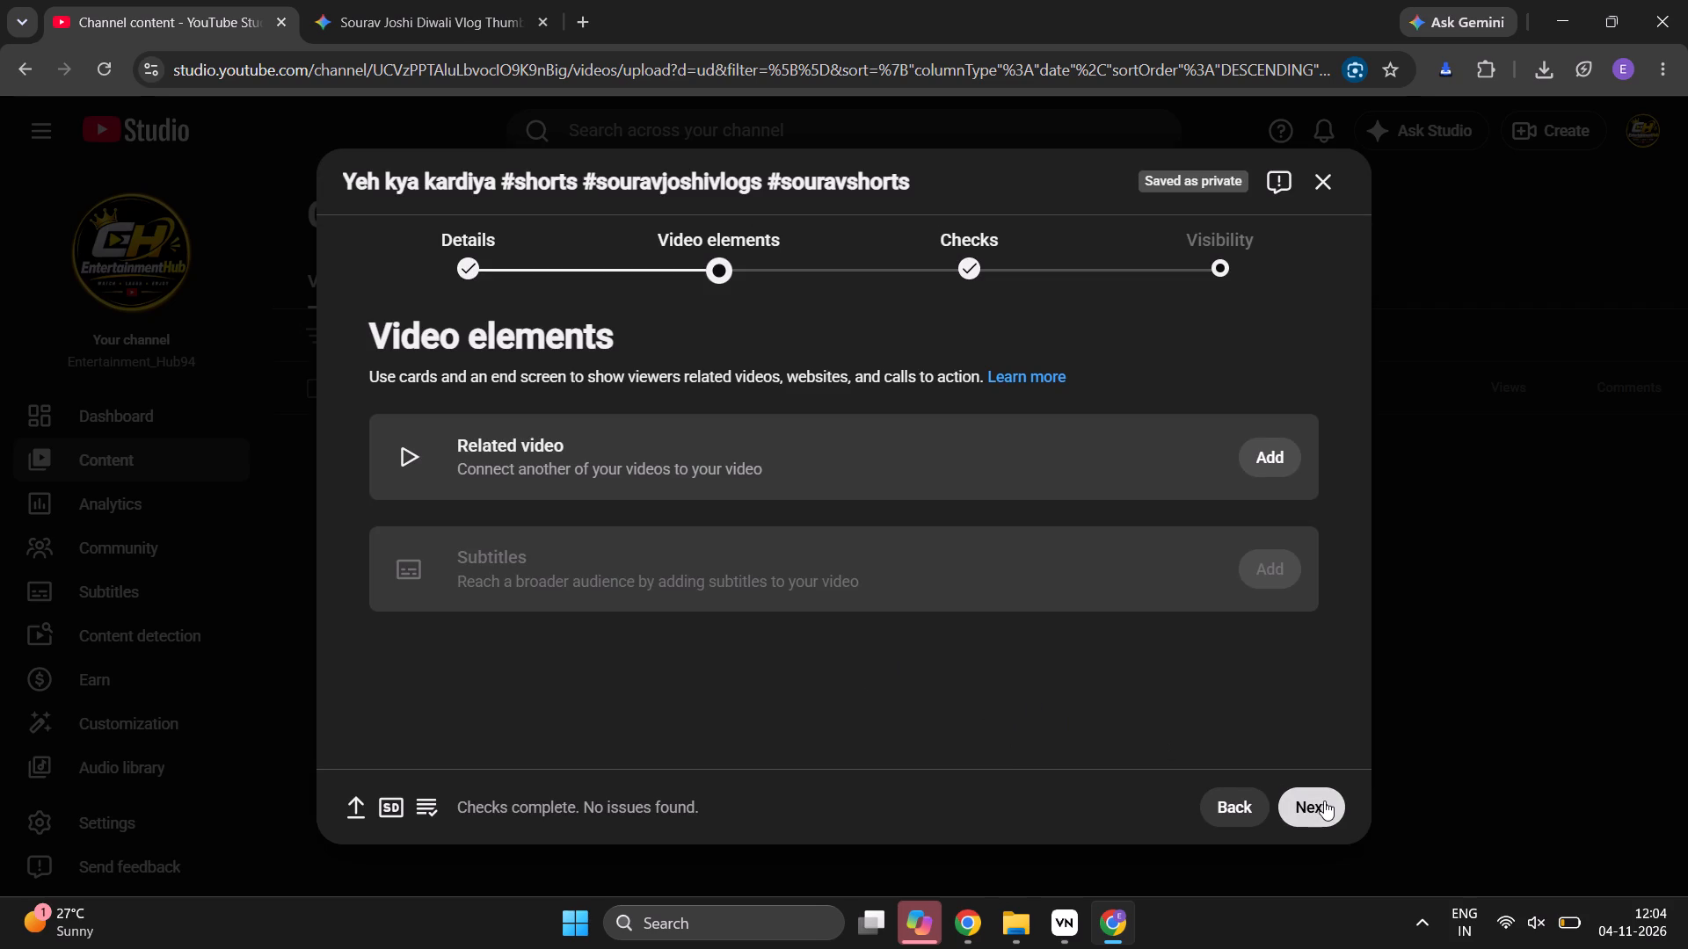
Review the short's Public visibility setting and the pre-publish checks, and publish the short.
{"action": "left_click", "coordinate": [1248, 242]}
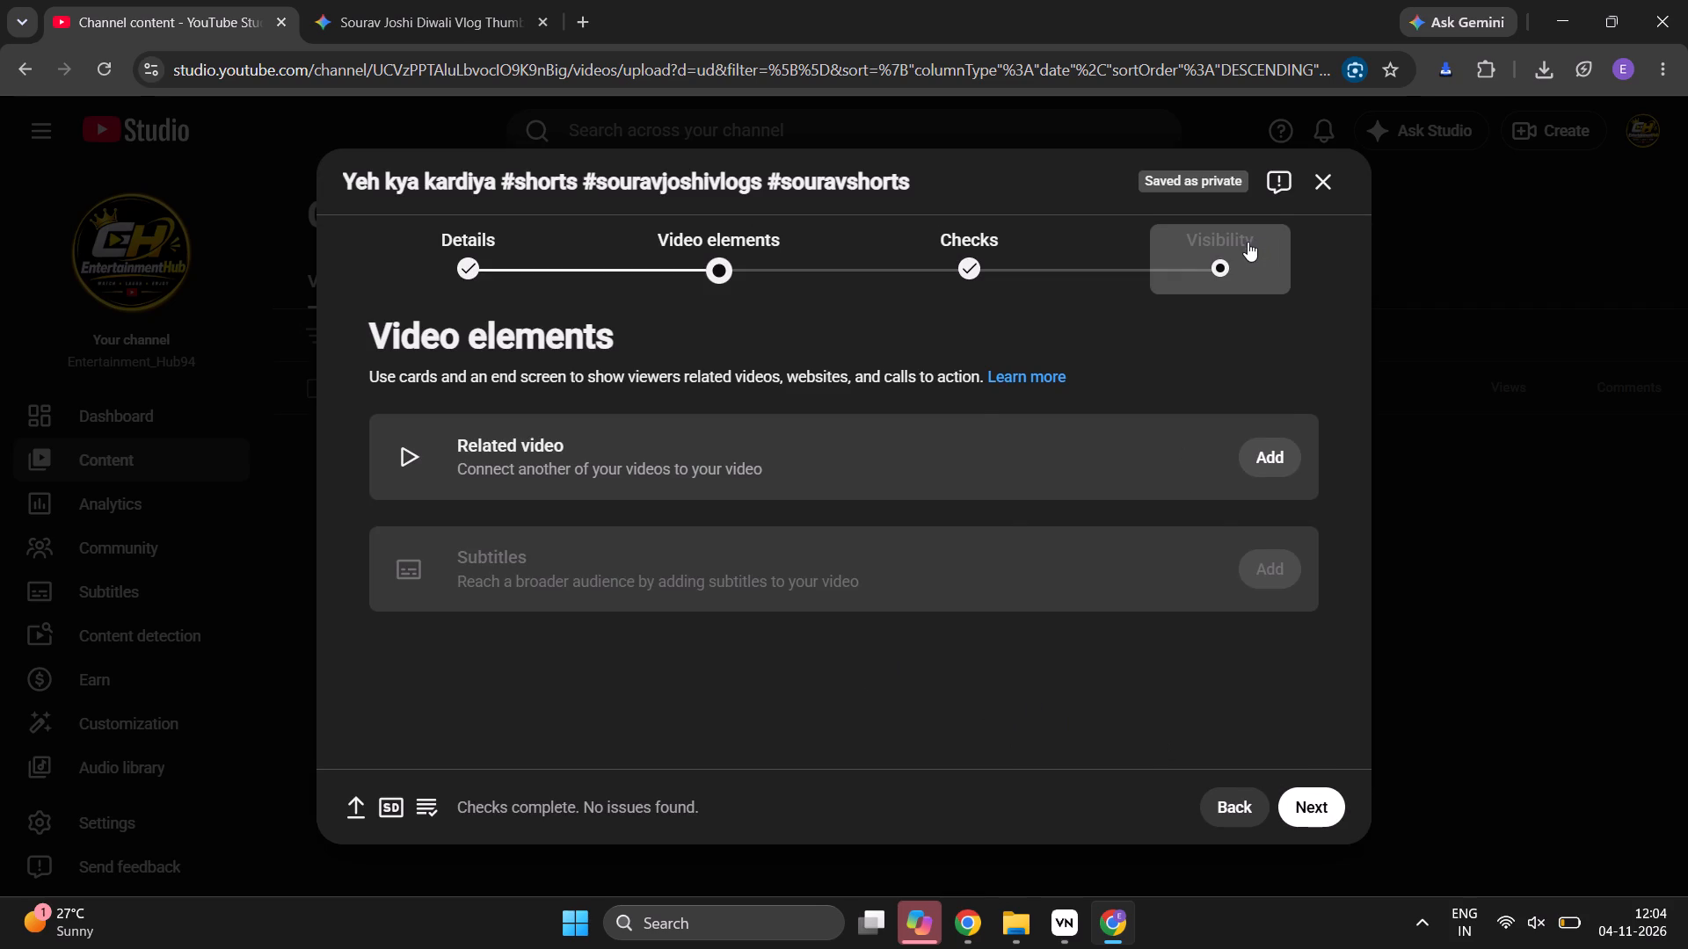
{"action": "scroll", "coordinate": [927, 523], "scroll_direction": "down", "scroll_amount": 1}
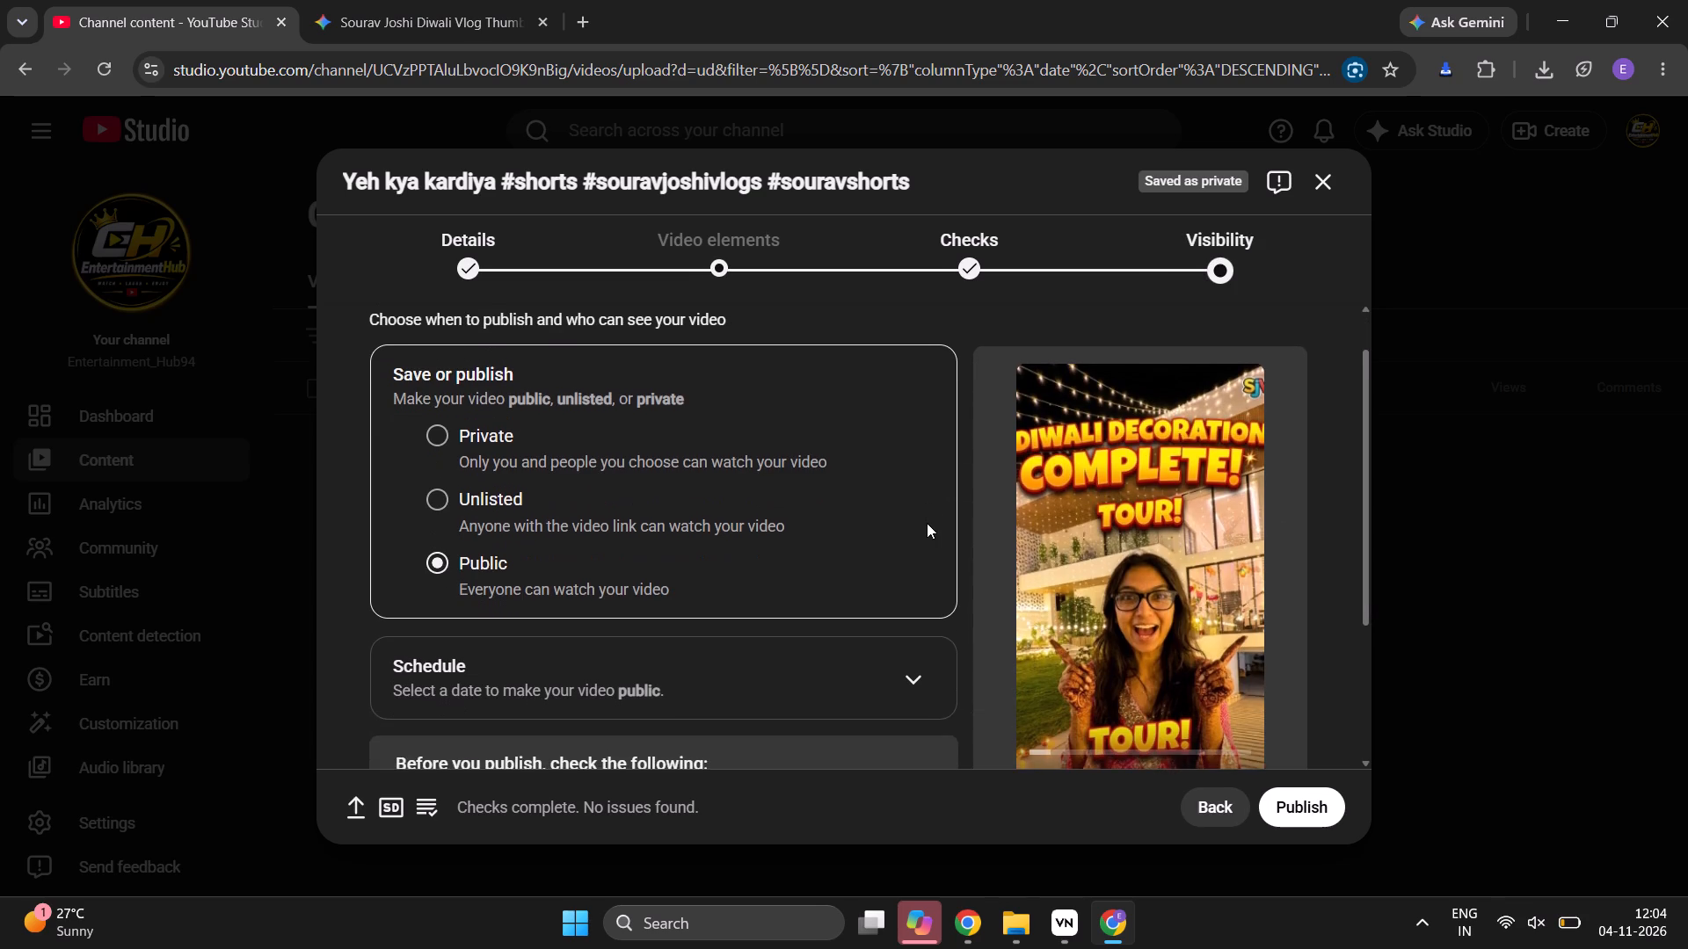
{"action": "scroll", "coordinate": [927, 523], "scroll_direction": "down", "scroll_amount": 1}
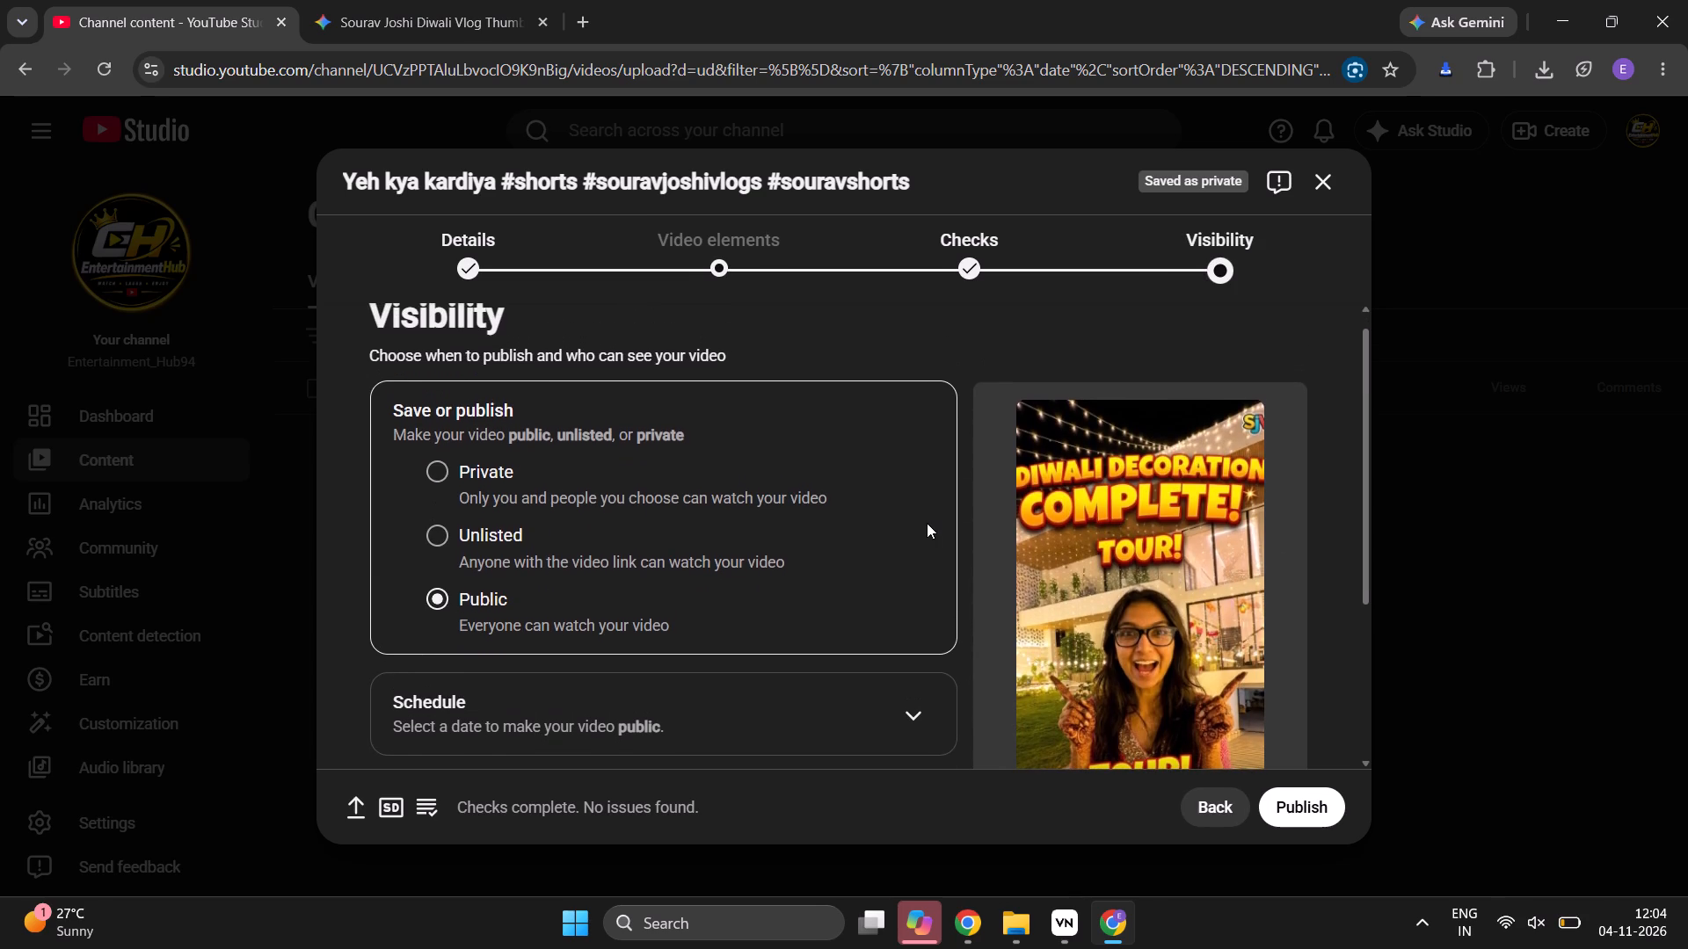
{"action": "scroll", "coordinate": [927, 523], "scroll_direction": "down", "scroll_amount": 3}
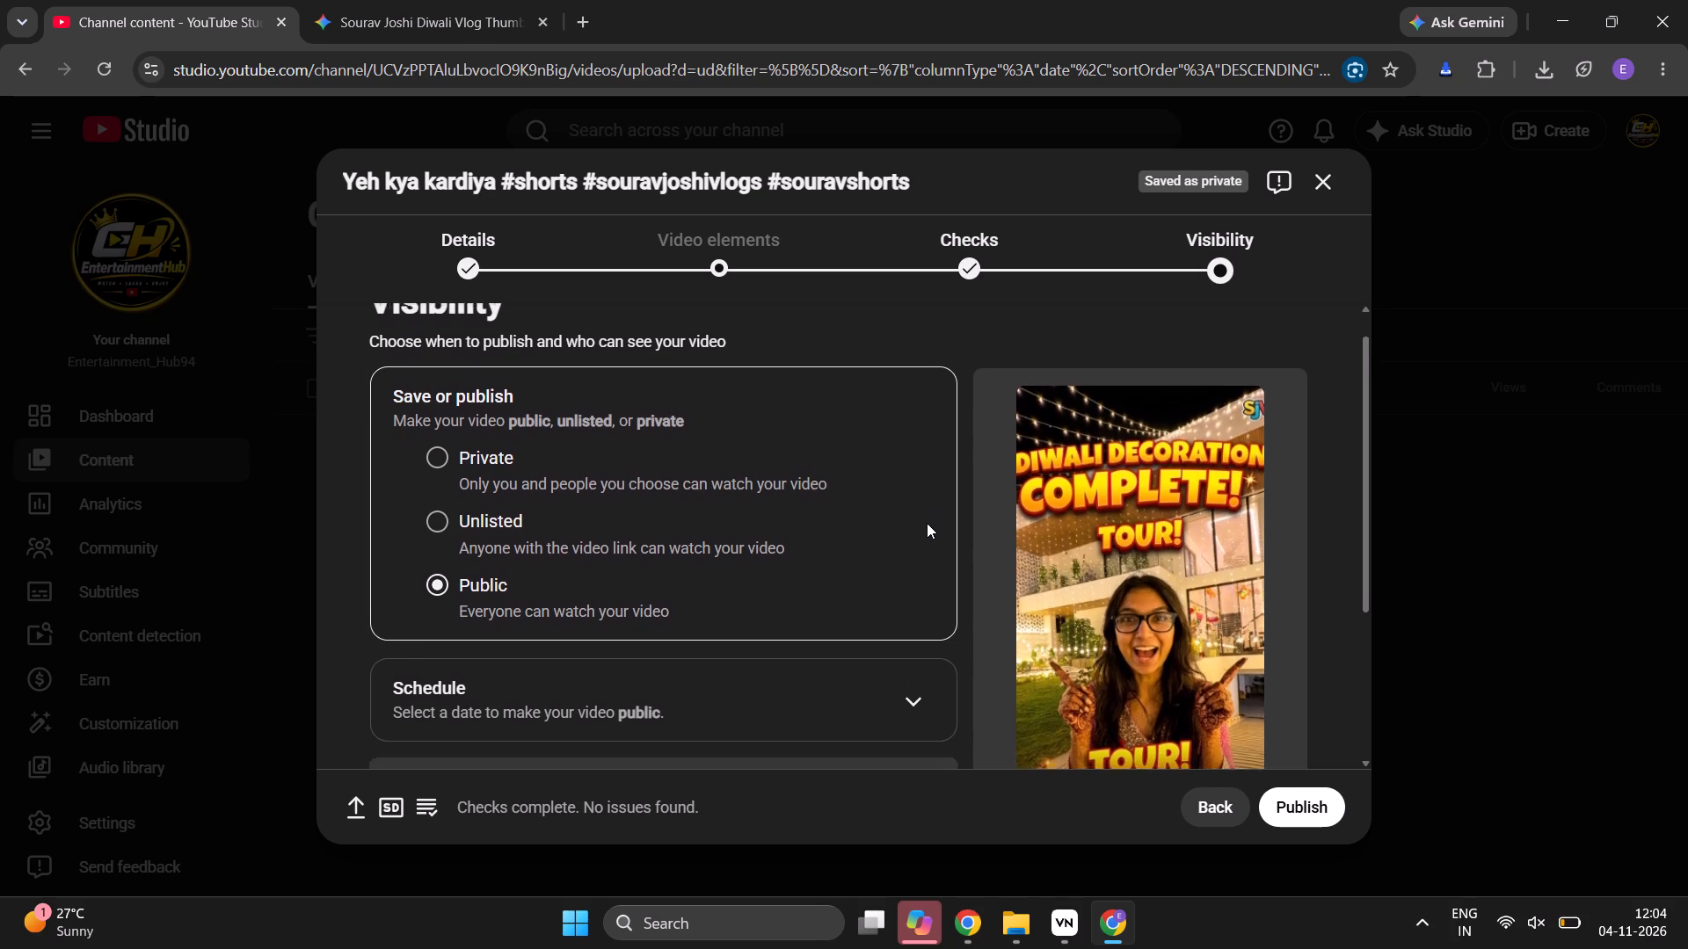
{"action": "scroll", "coordinate": [927, 523], "scroll_direction": "down", "scroll_amount": 1}
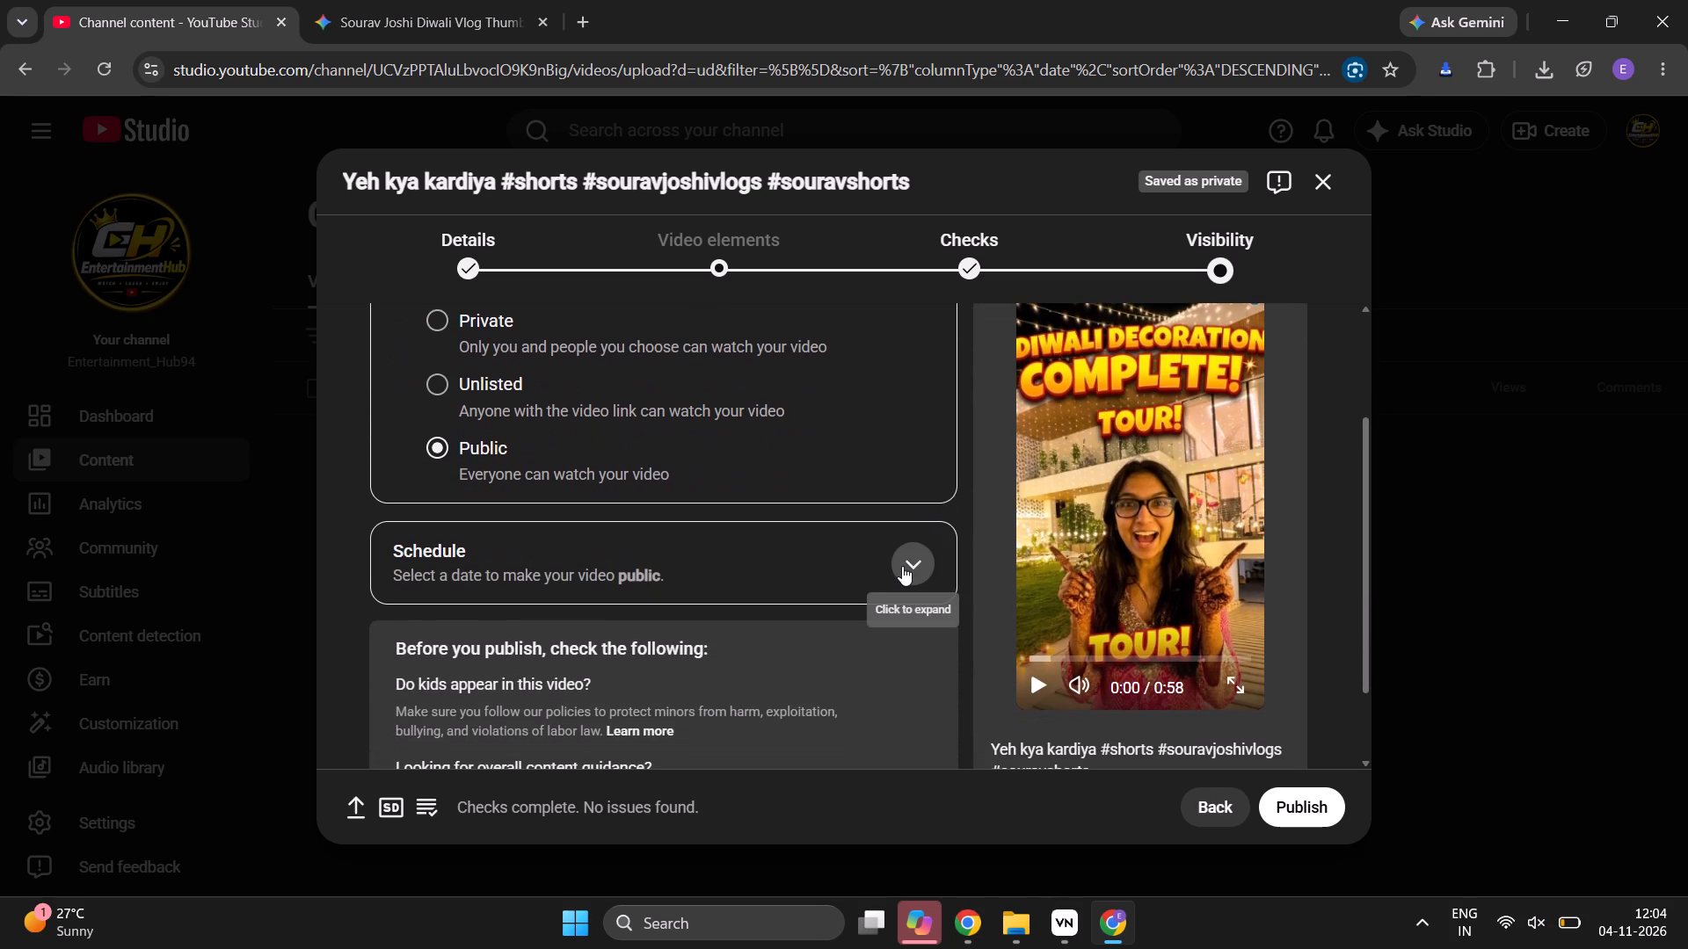
{"action": "scroll", "coordinate": [848, 625], "scroll_direction": "down", "scroll_amount": 1}
{"action": "scroll", "coordinate": [848, 625], "scroll_direction": "up", "scroll_amount": 1}
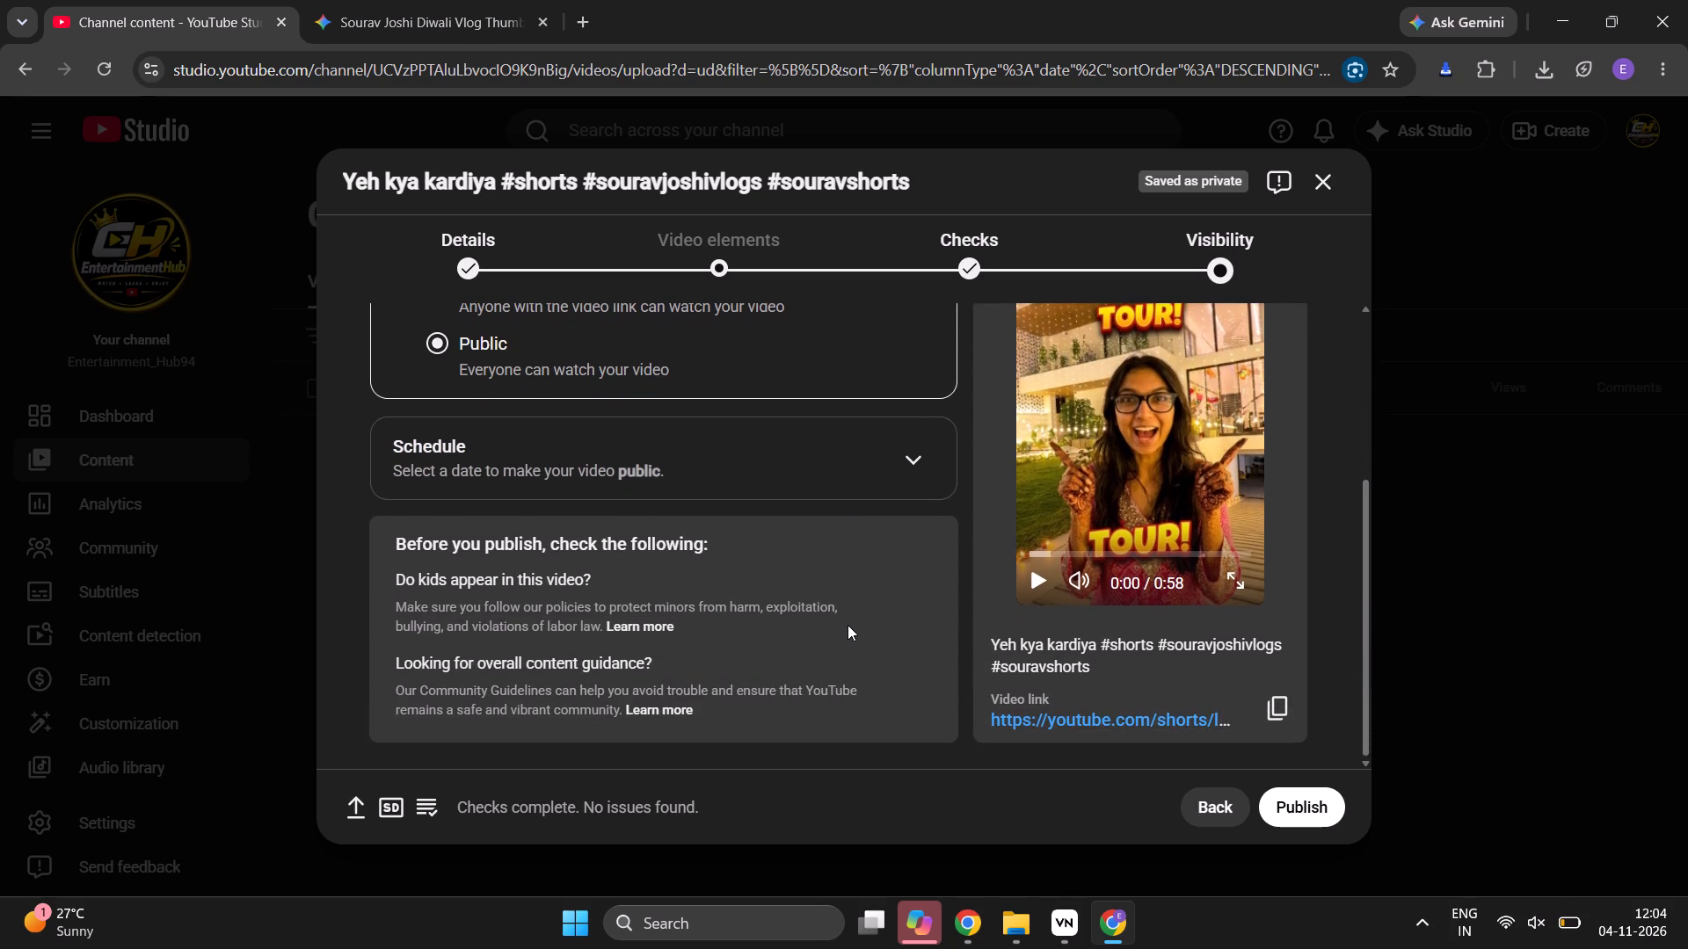
{"action": "scroll", "coordinate": [848, 625], "scroll_direction": "up", "scroll_amount": 1}
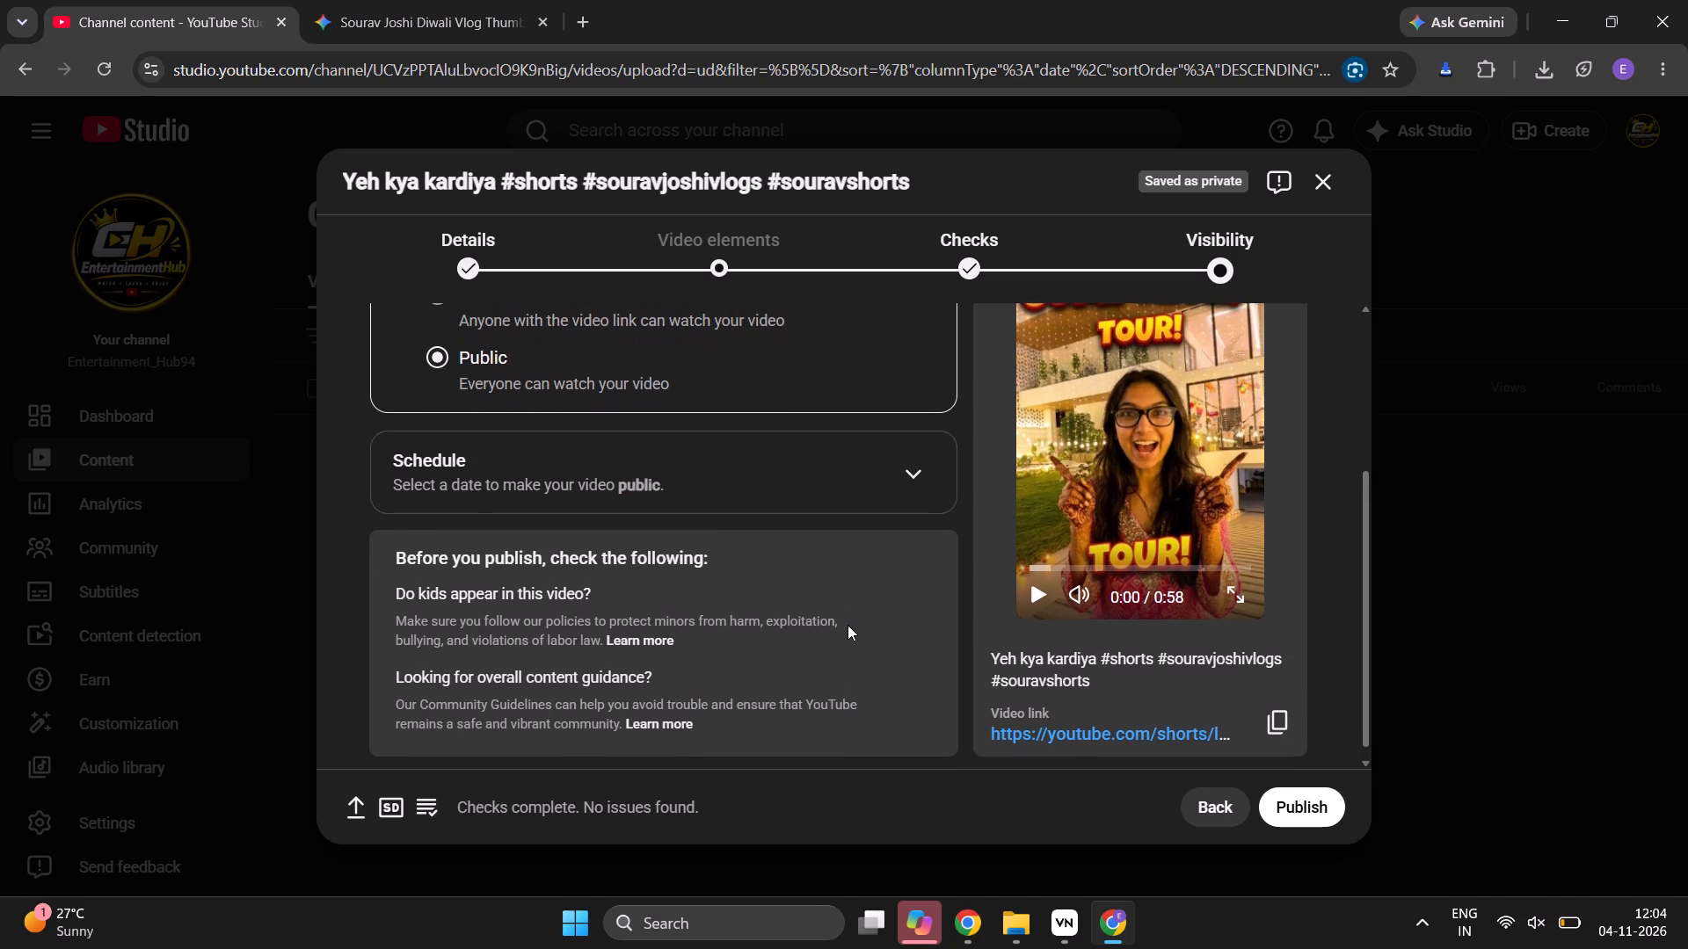
{"action": "scroll", "coordinate": [848, 625], "scroll_direction": "up", "scroll_amount": 3}
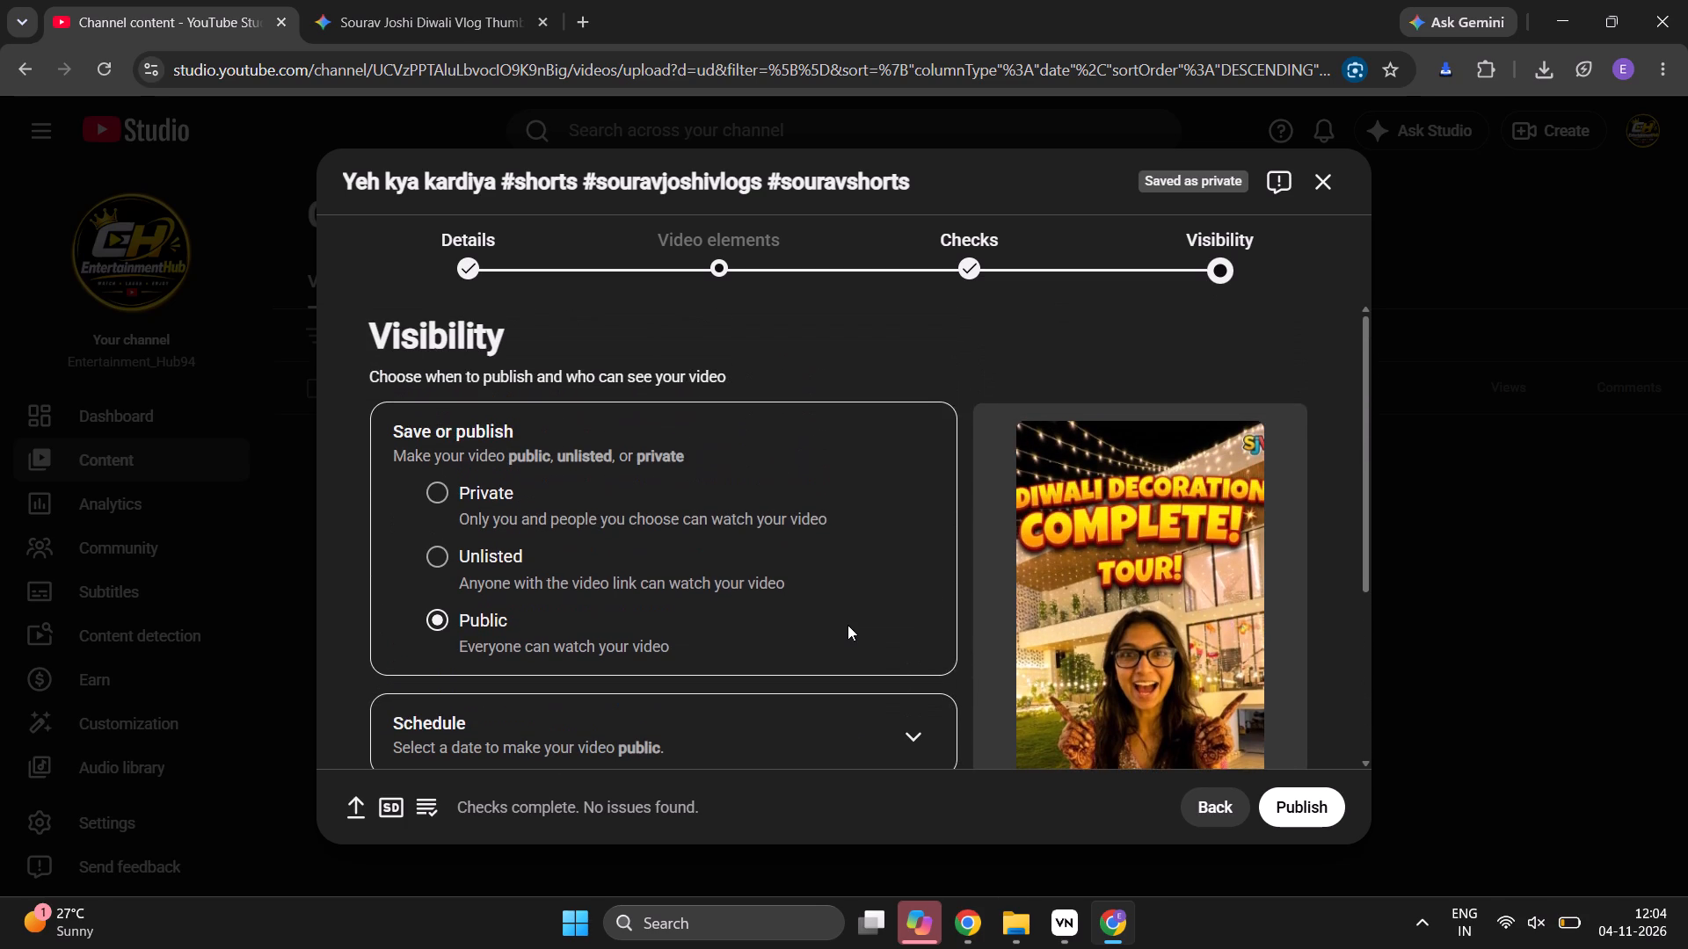
{"action": "scroll", "coordinate": [848, 625], "scroll_direction": "up", "scroll_amount": 1}
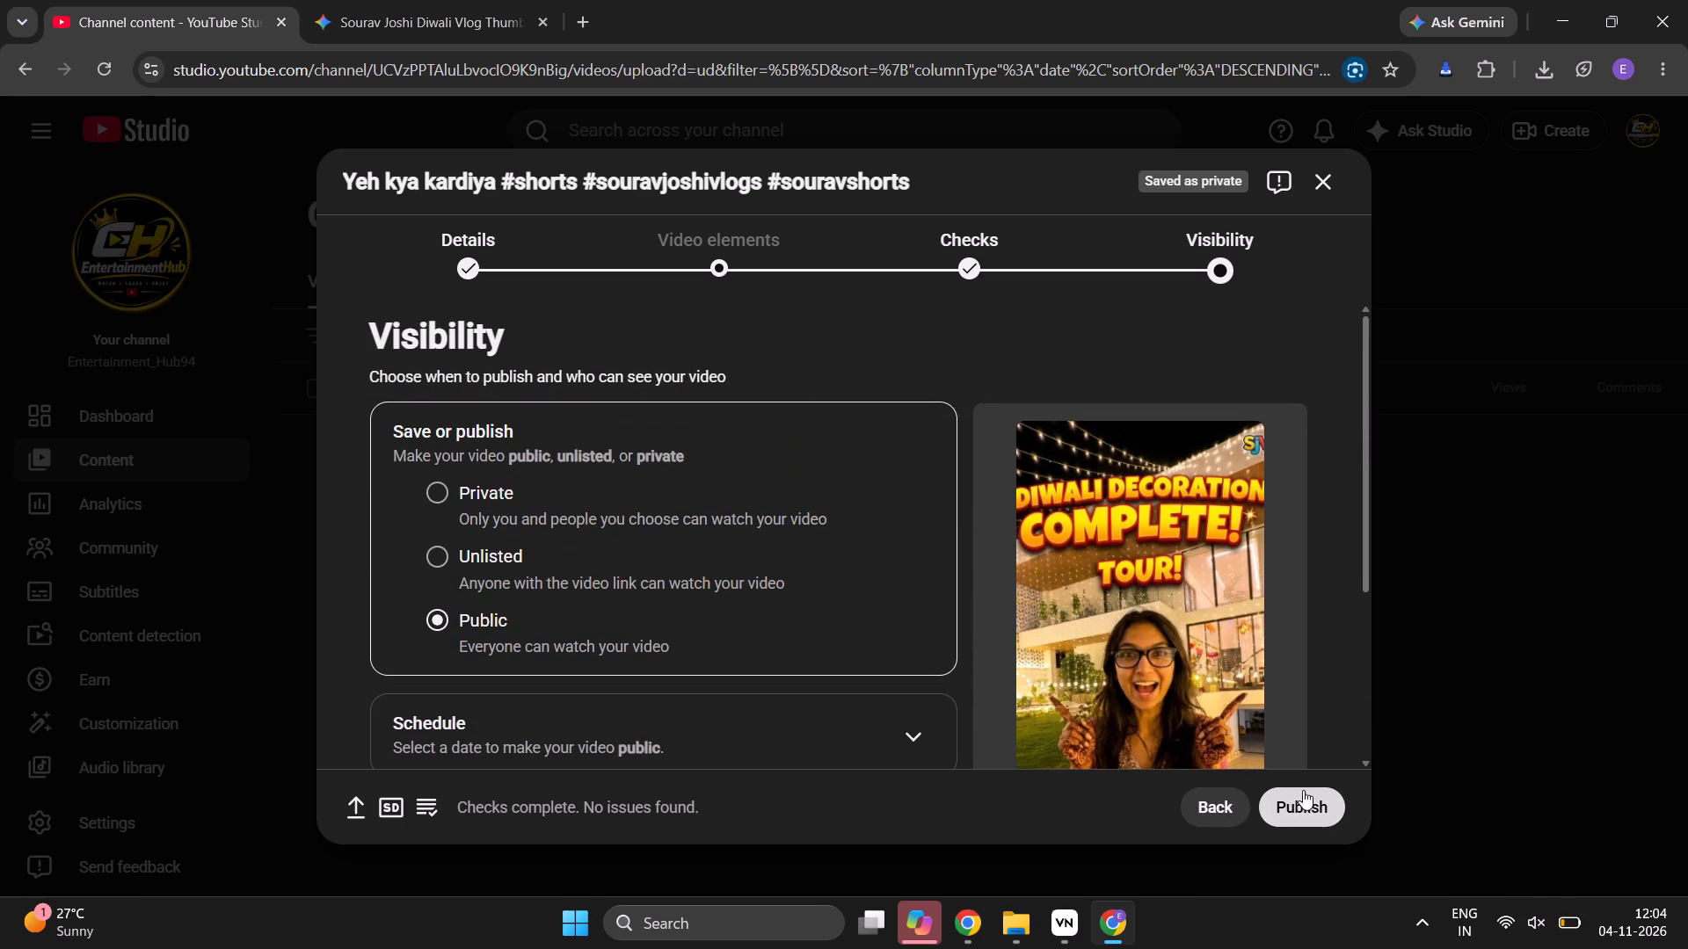
{"action": "left_click", "coordinate": [1303, 790]}
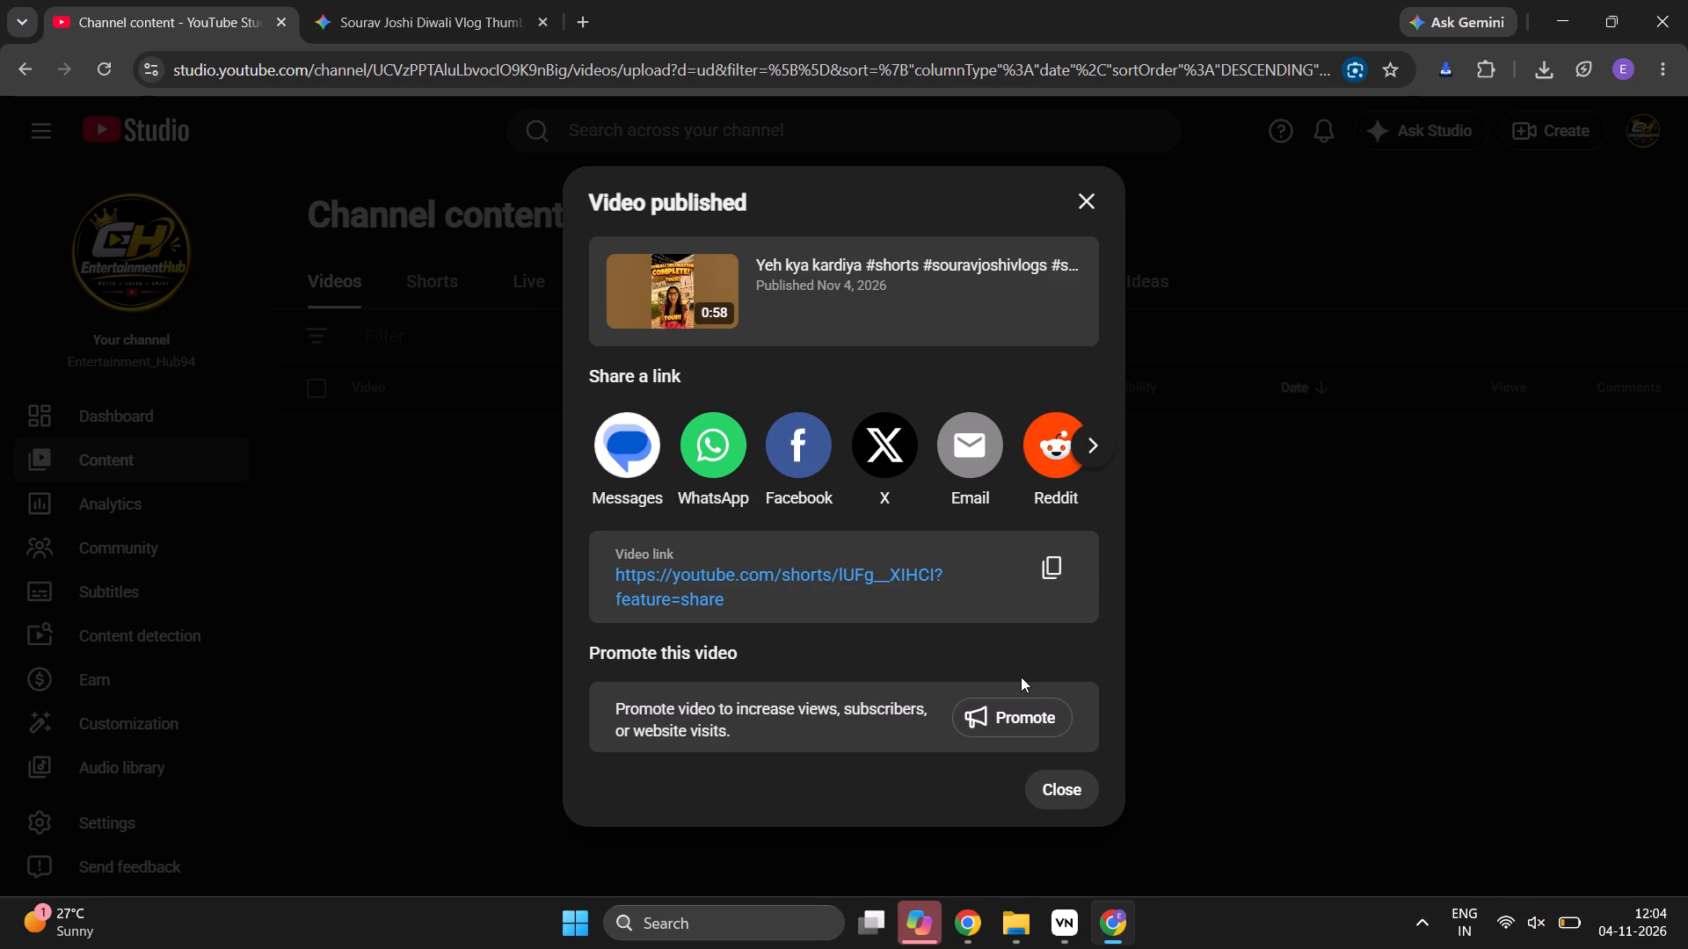
Copy the published short's video link.
{"action": "left_click", "coordinate": [1063, 566]}
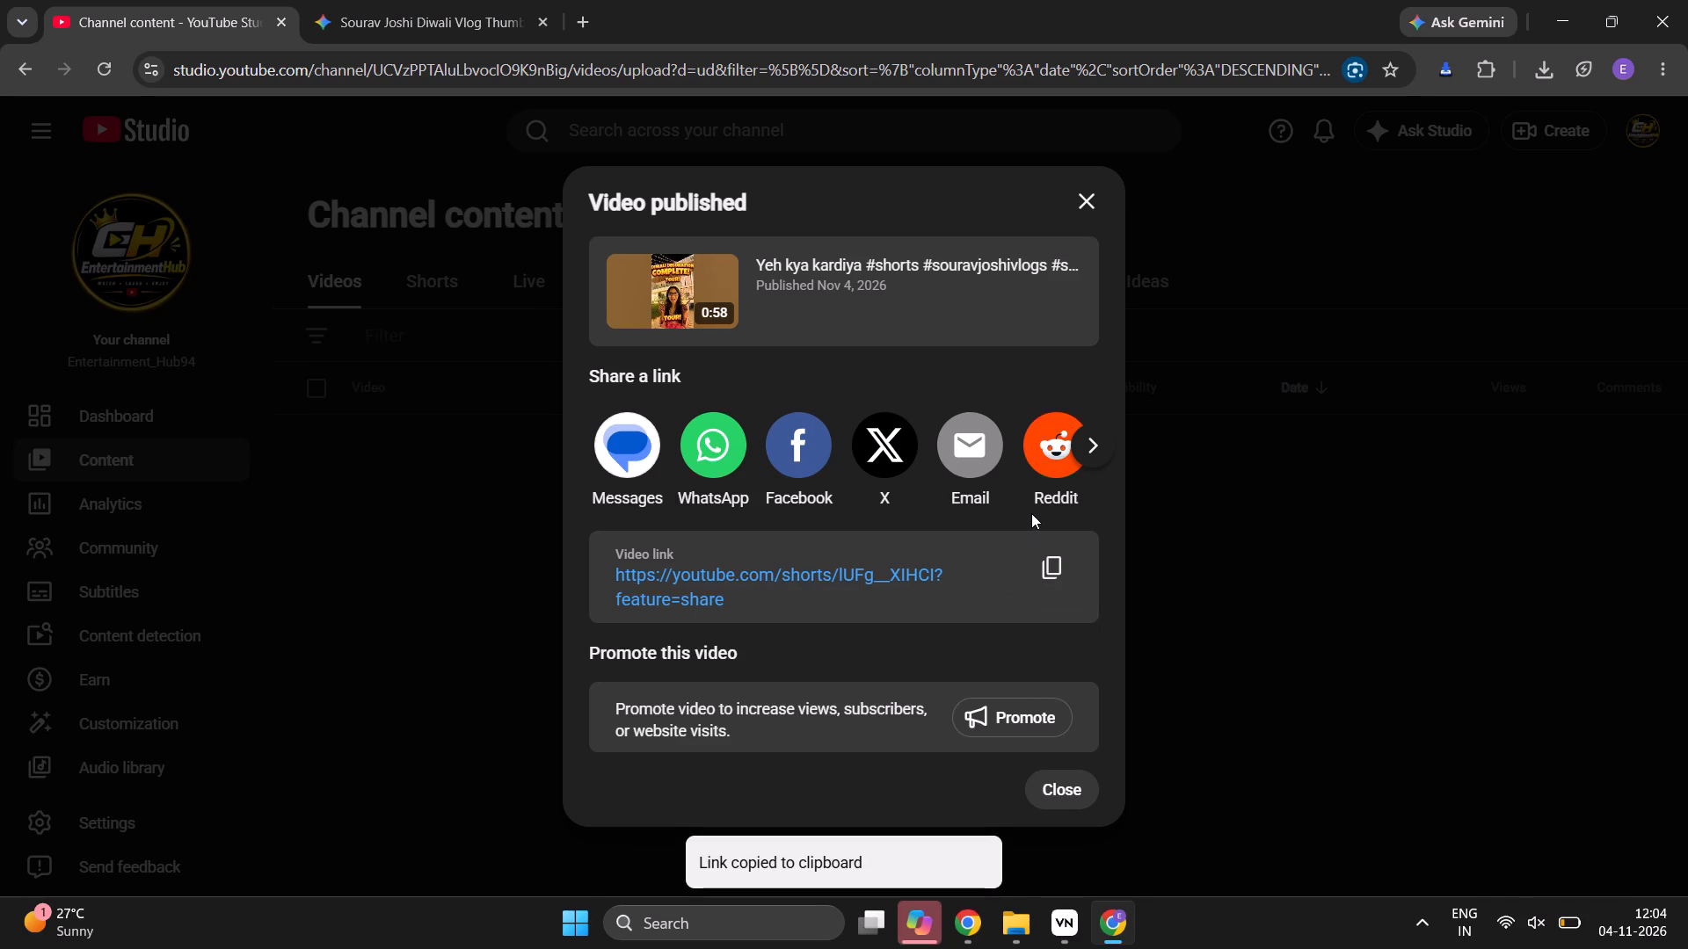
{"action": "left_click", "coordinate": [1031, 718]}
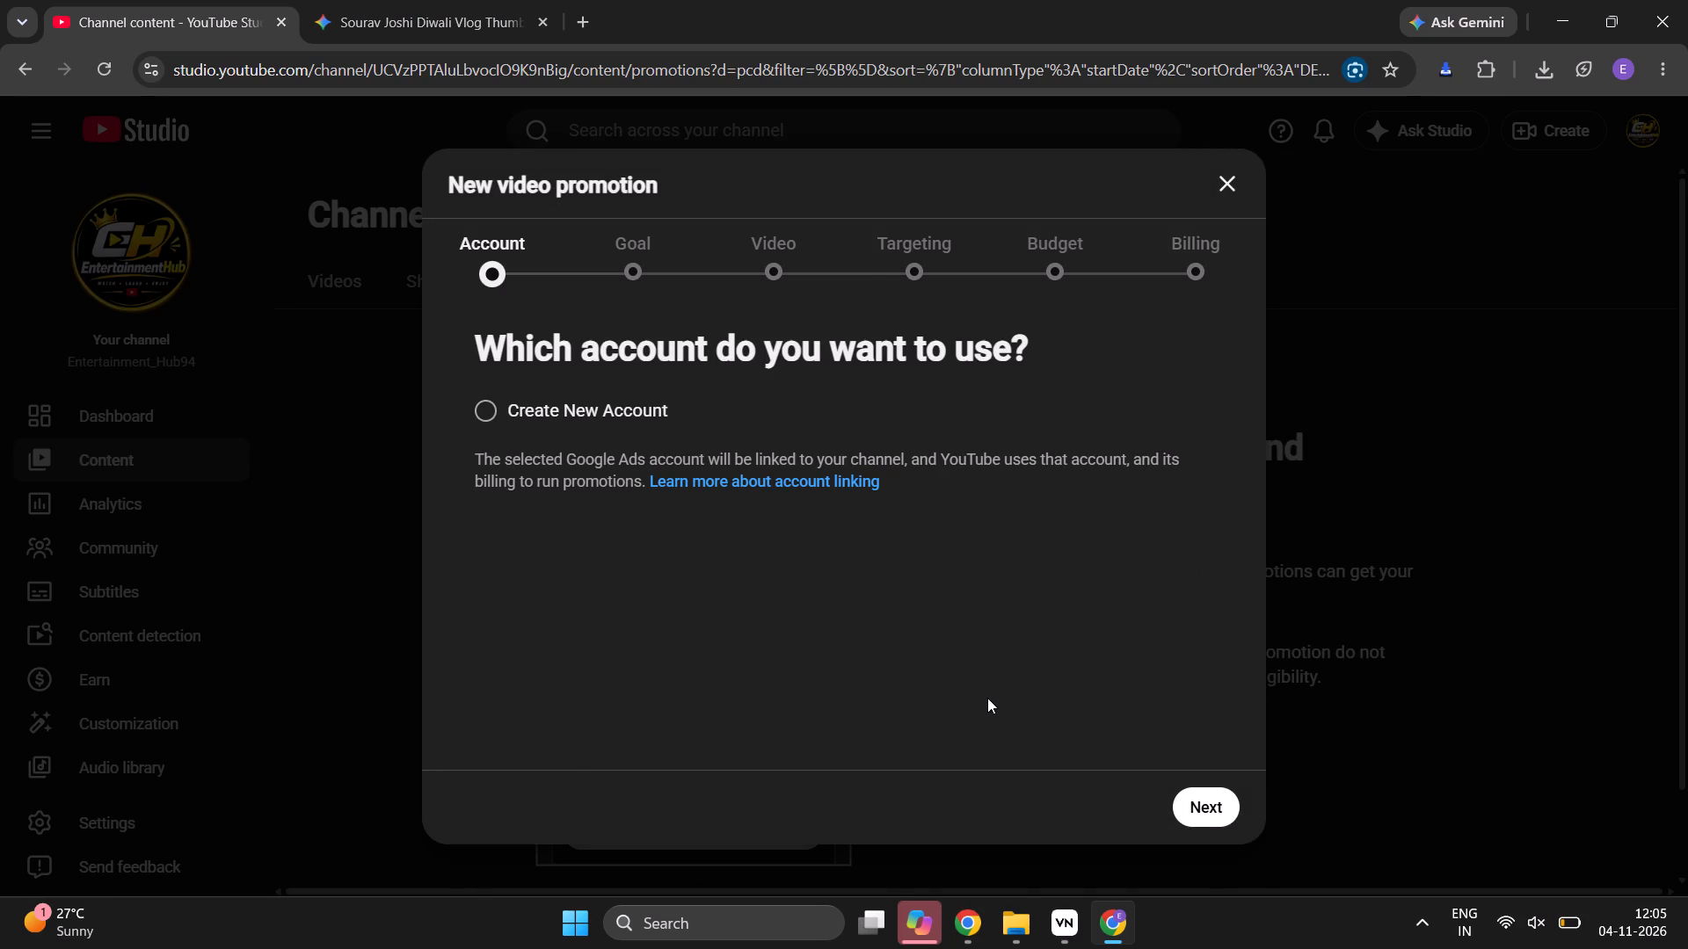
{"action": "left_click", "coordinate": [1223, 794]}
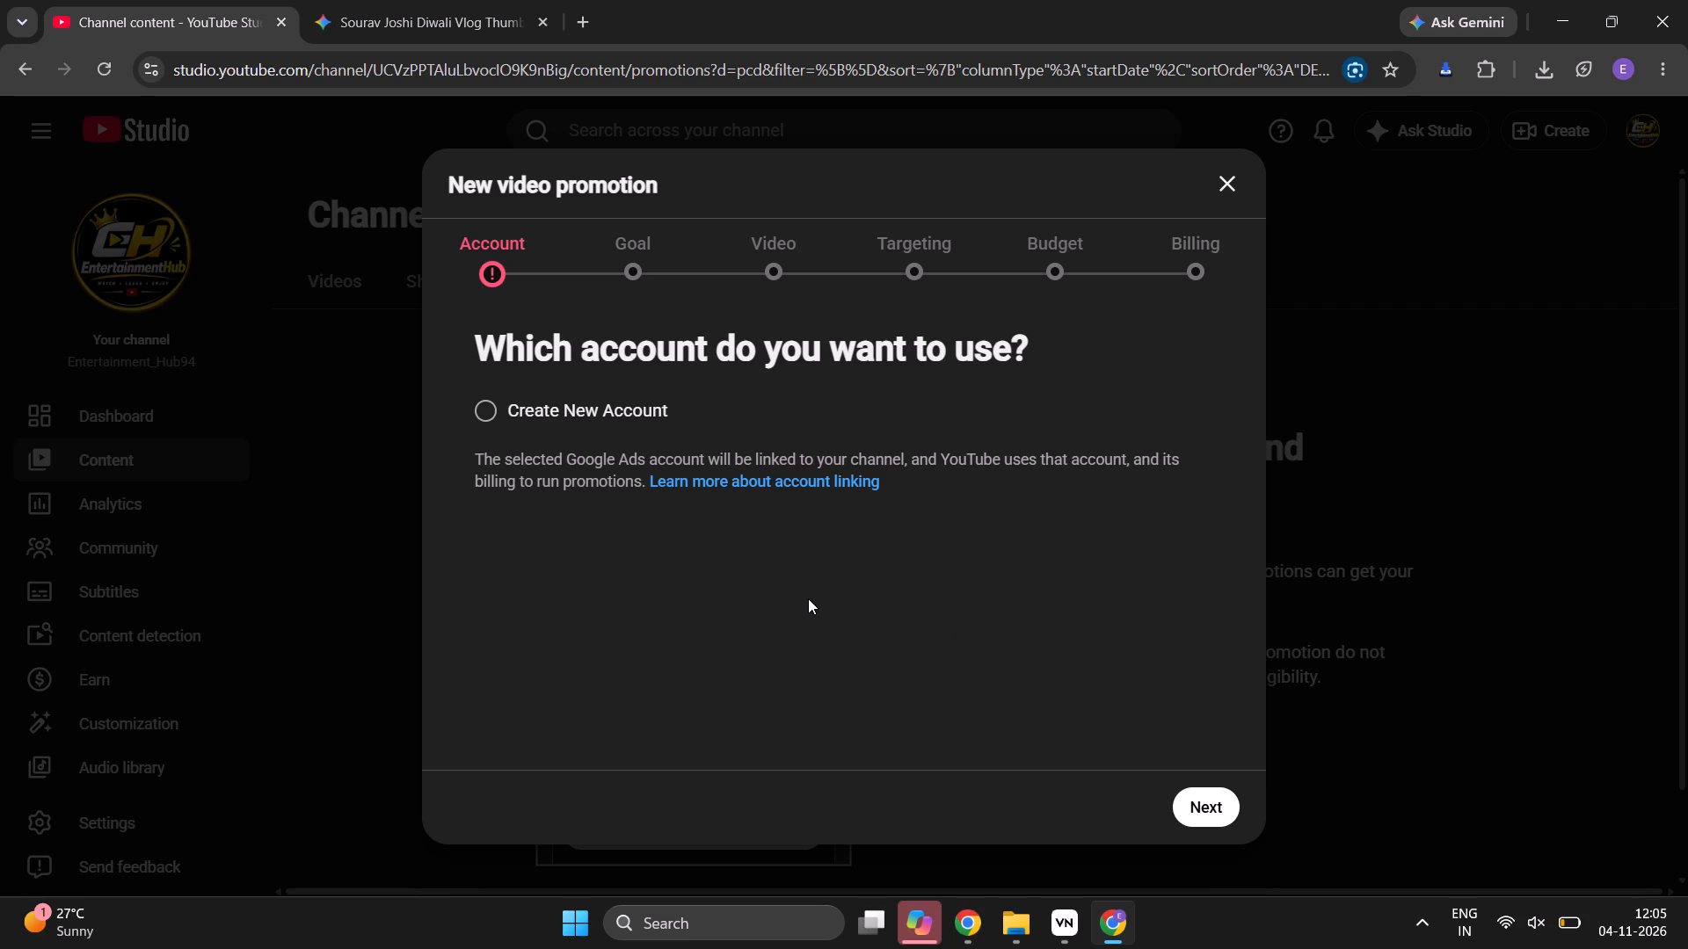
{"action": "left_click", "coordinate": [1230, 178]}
Look over the channel content's Promotions page about promoting the channel and business on YouTube.
{"action": "scroll", "coordinate": [1028, 434], "scroll_direction": "down", "scroll_amount": 2}
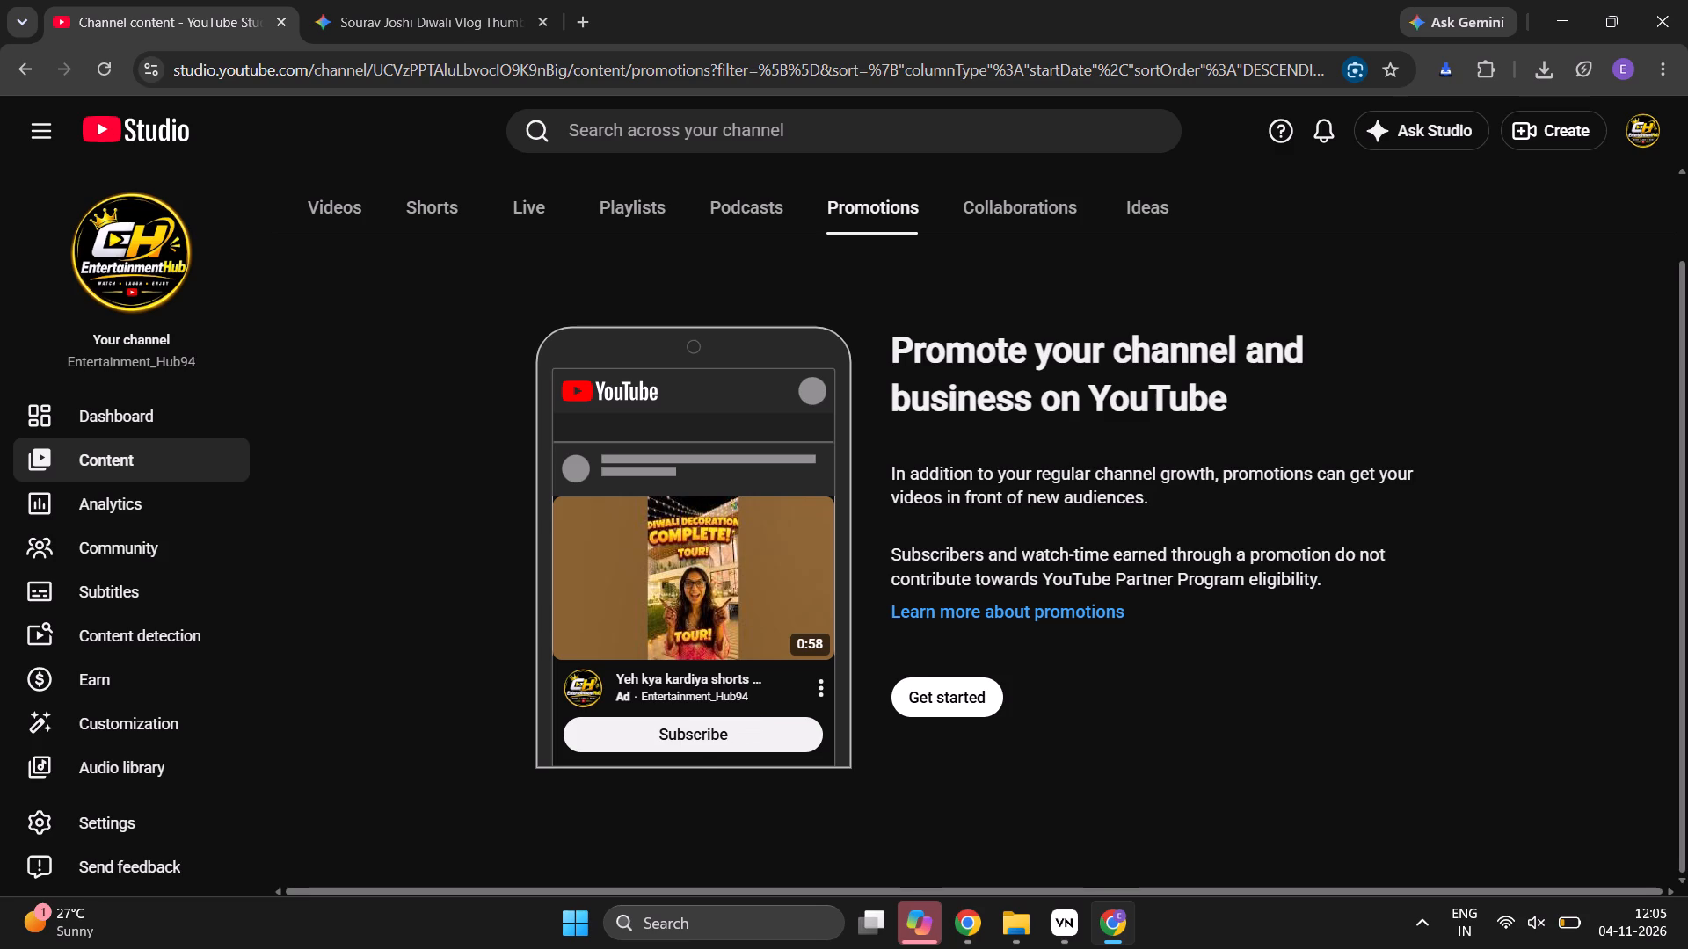
{"action": "scroll", "coordinate": [697, 750], "scroll_direction": "down", "scroll_amount": 1}
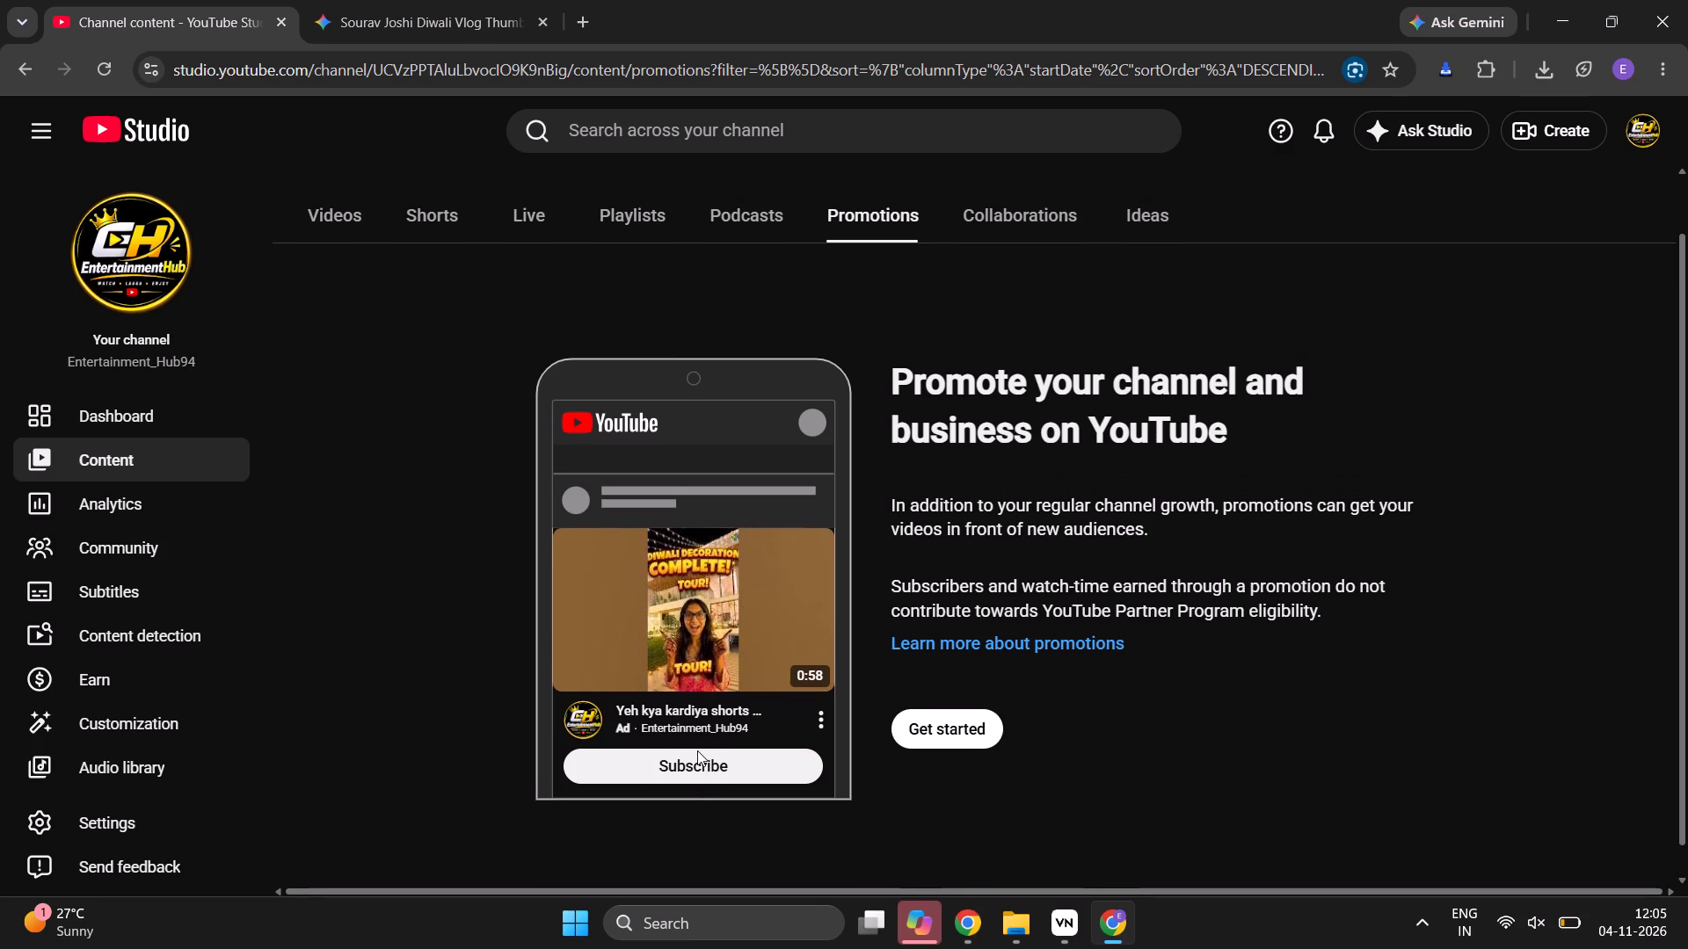
{"action": "scroll", "coordinate": [697, 750], "scroll_direction": "right", "scroll_amount": 1}
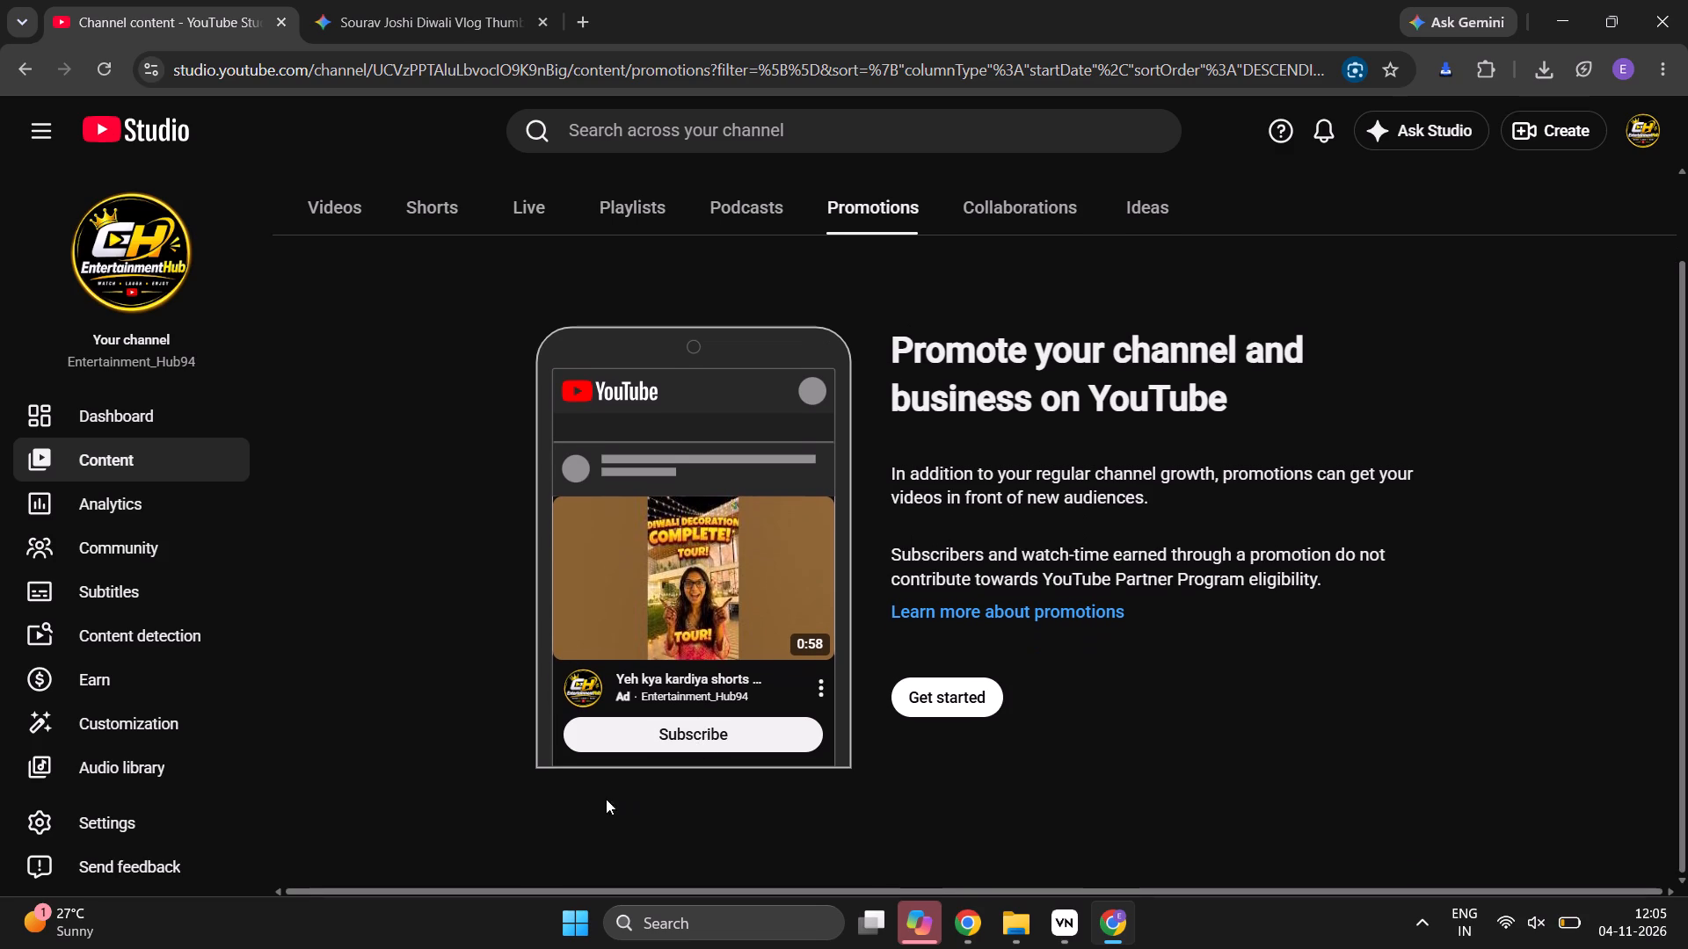
{"action": "scroll", "coordinate": [504, 755], "scroll_direction": "up", "scroll_amount": 2}
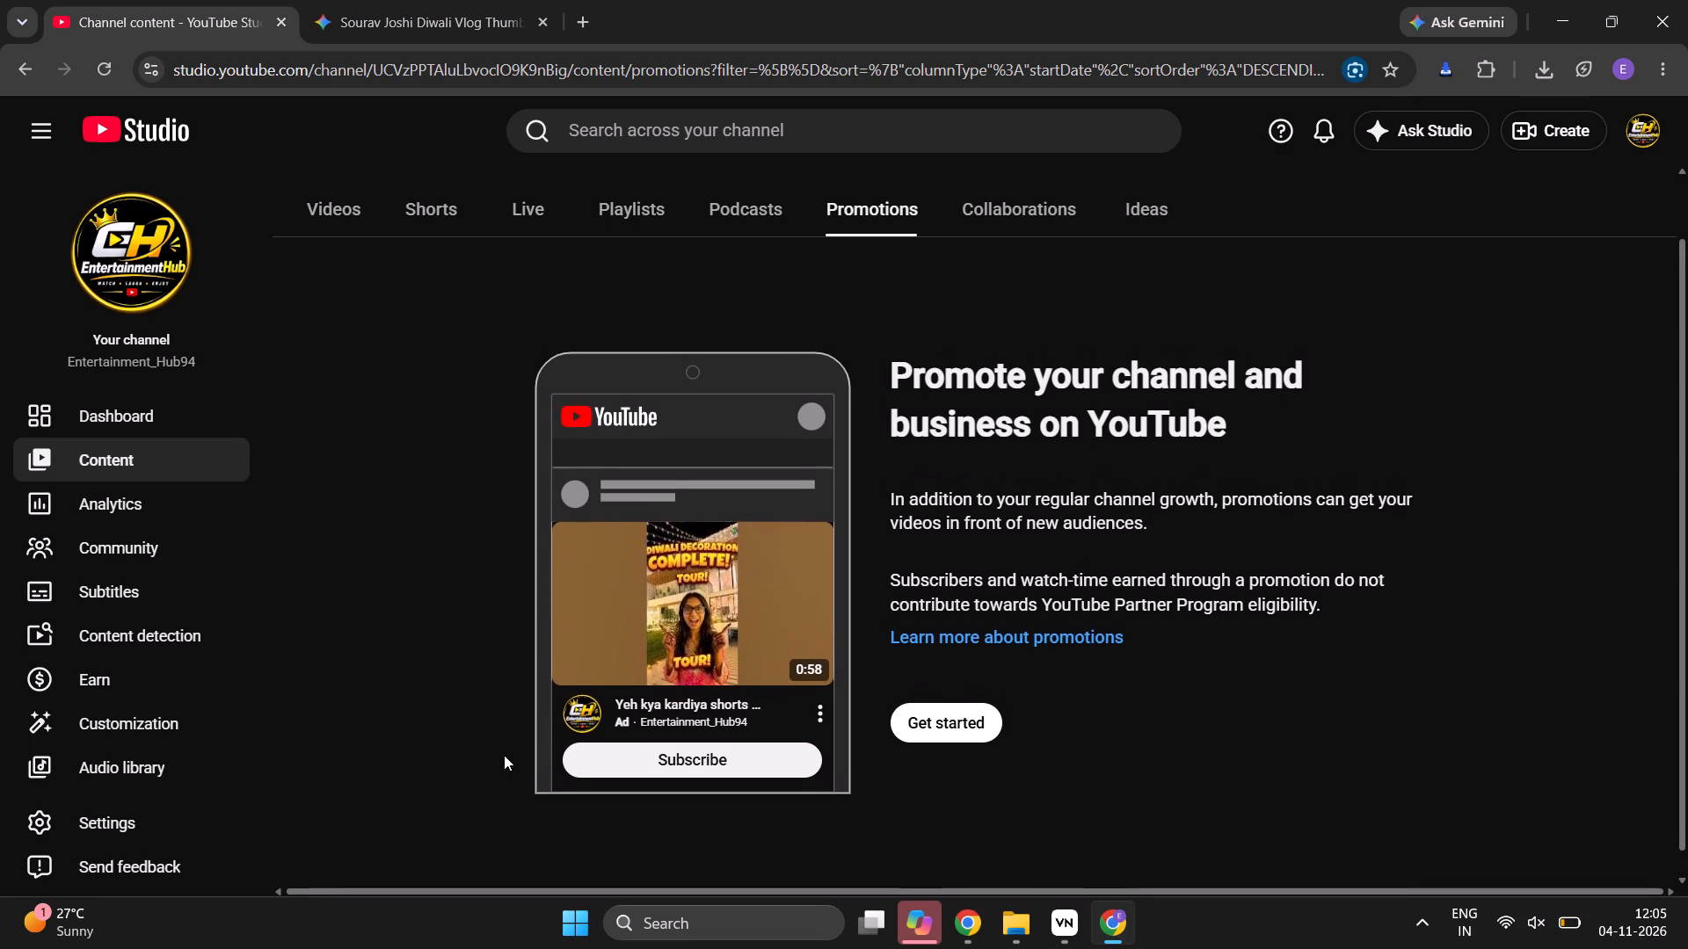
{"action": "scroll", "coordinate": [504, 755], "scroll_direction": "up", "scroll_amount": 3}
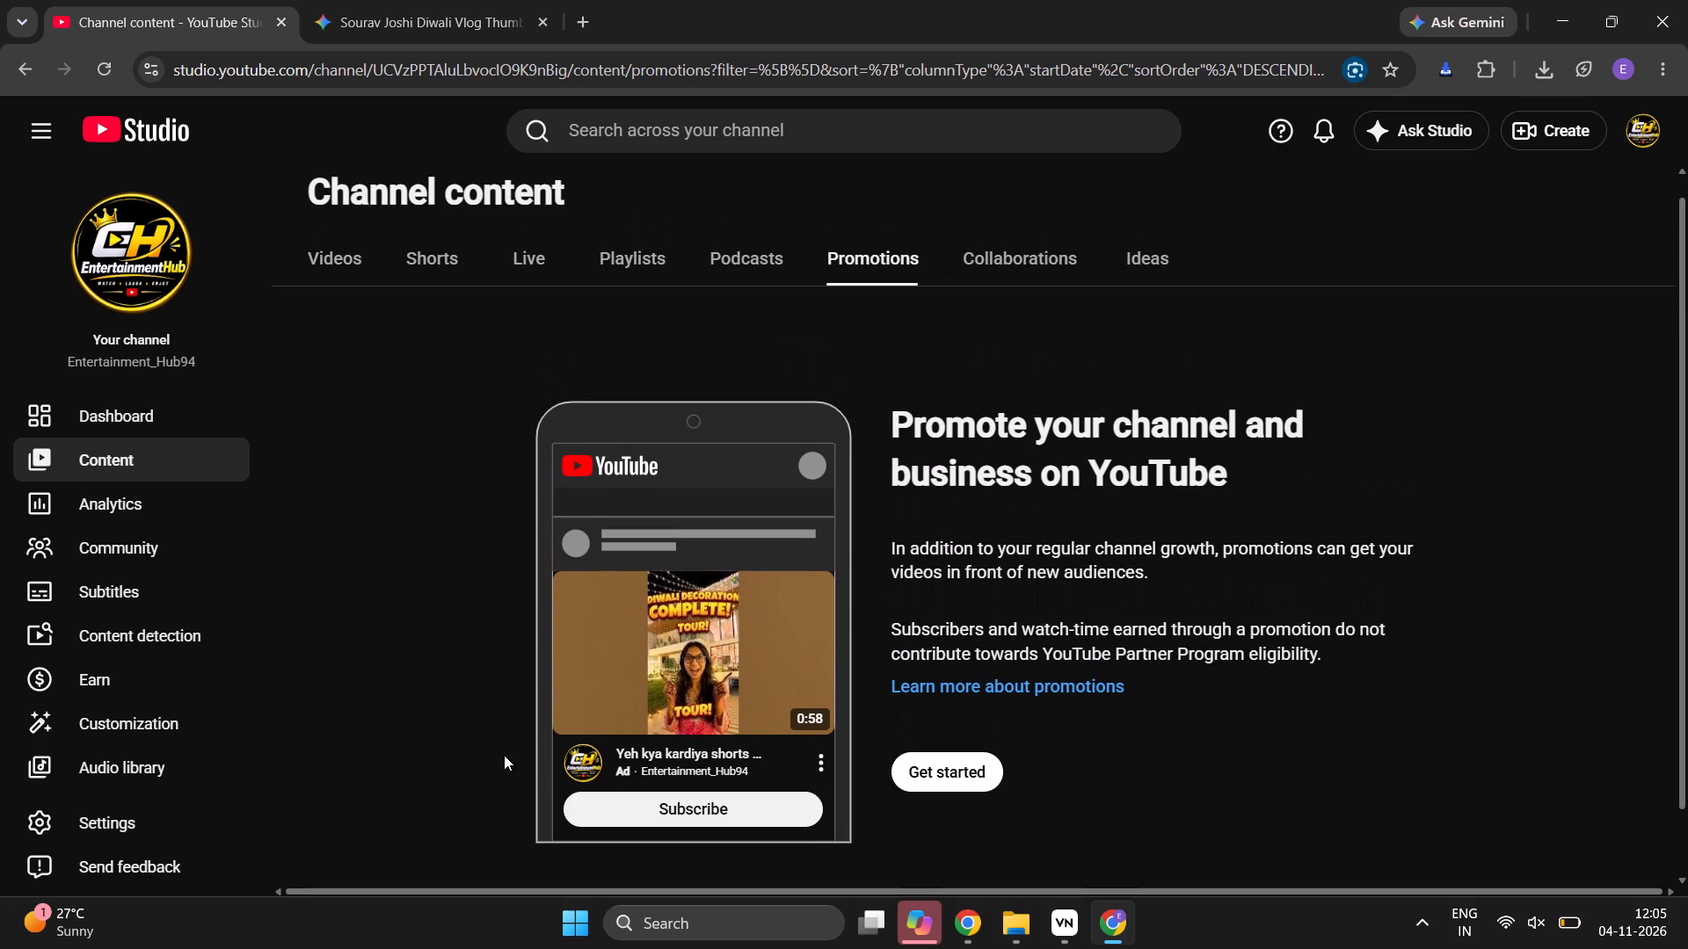
{"action": "scroll", "coordinate": [504, 755], "scroll_direction": "up", "scroll_amount": 2}
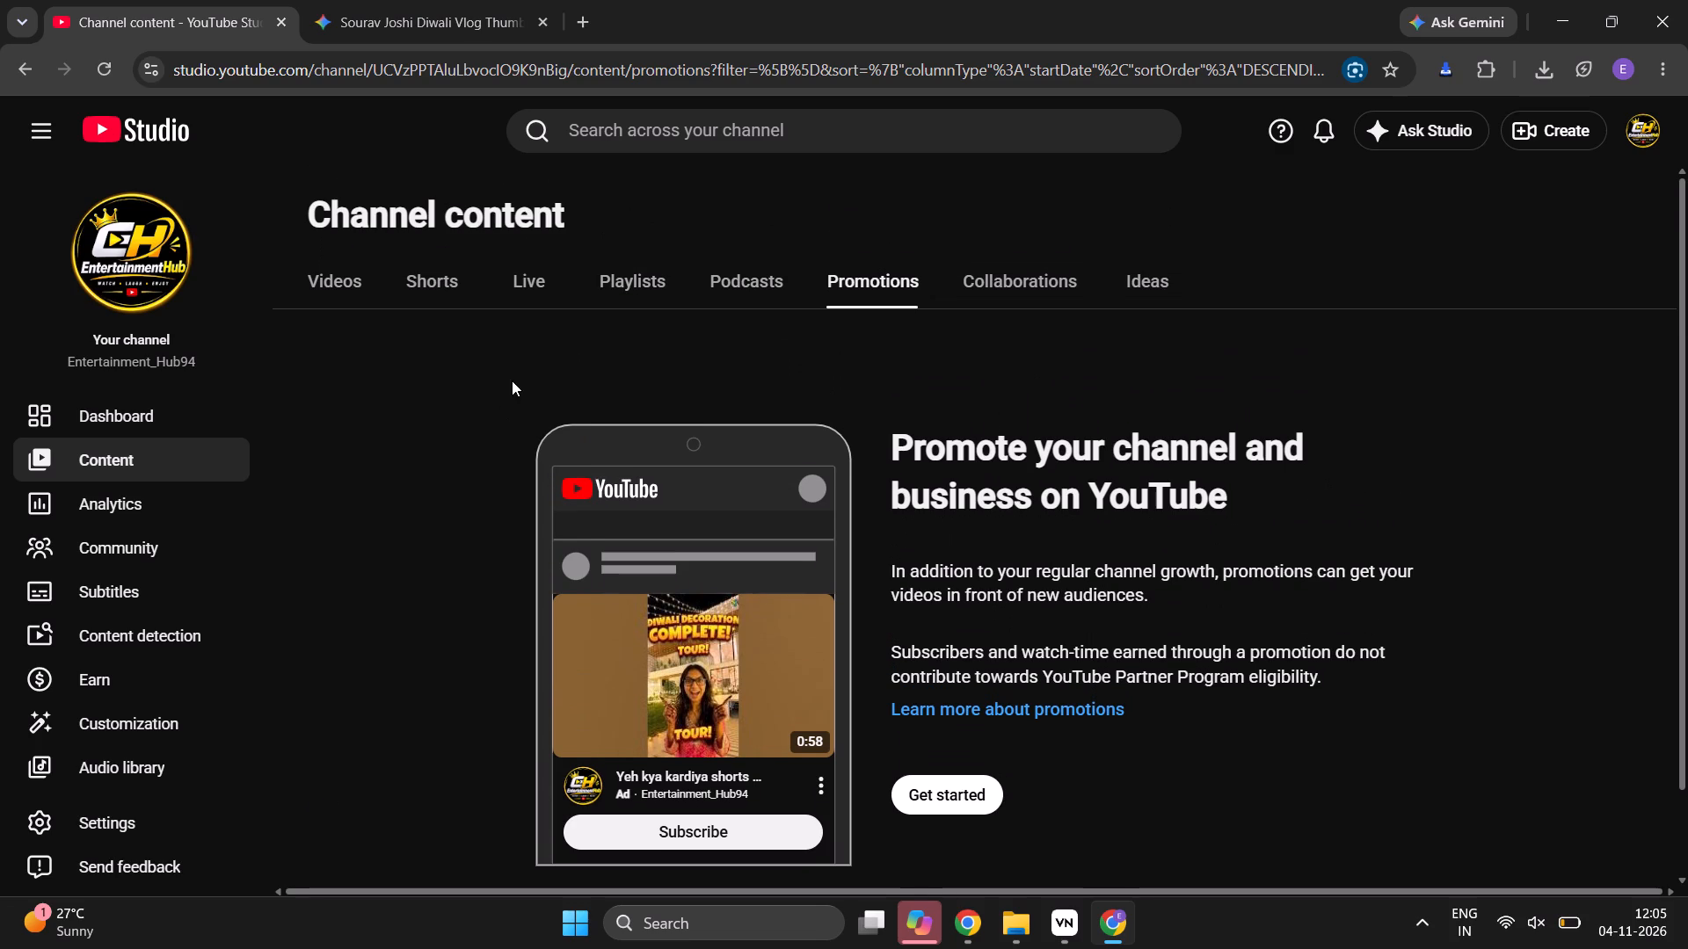
Check the published short's visibility and available options in the channel's Shorts list.
{"action": "left_click", "coordinate": [437, 293]}
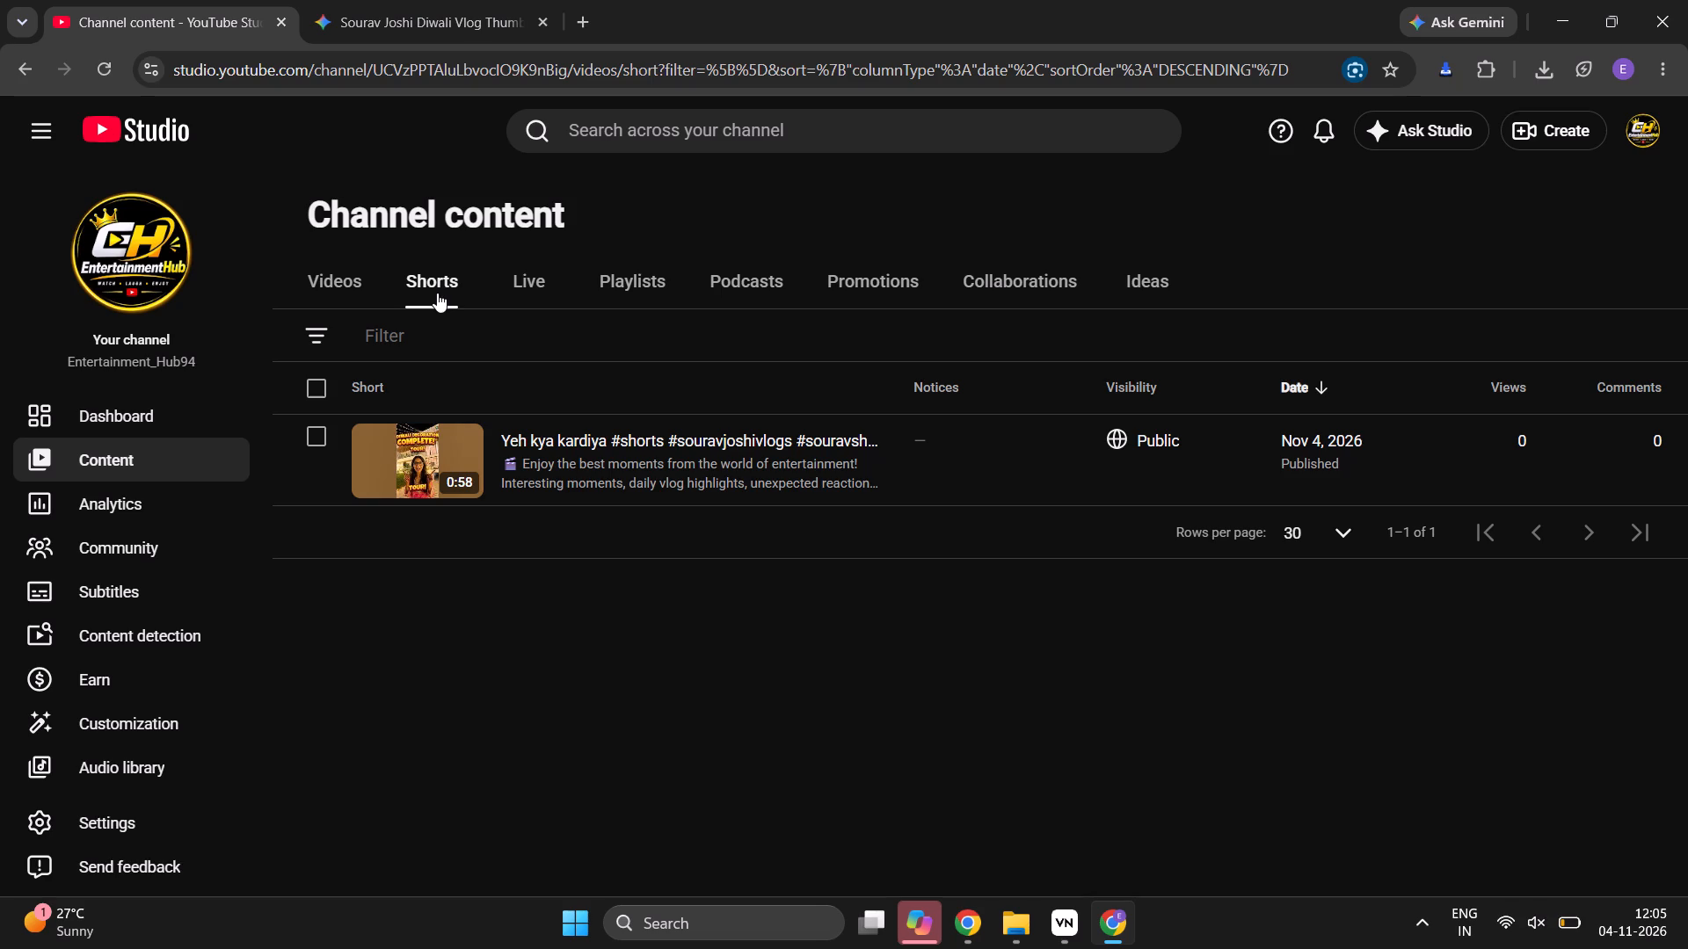
{"action": "left_click", "coordinate": [1155, 398]}
{"action": "scroll", "coordinate": [1155, 398], "scroll_direction": "left", "scroll_amount": 1}
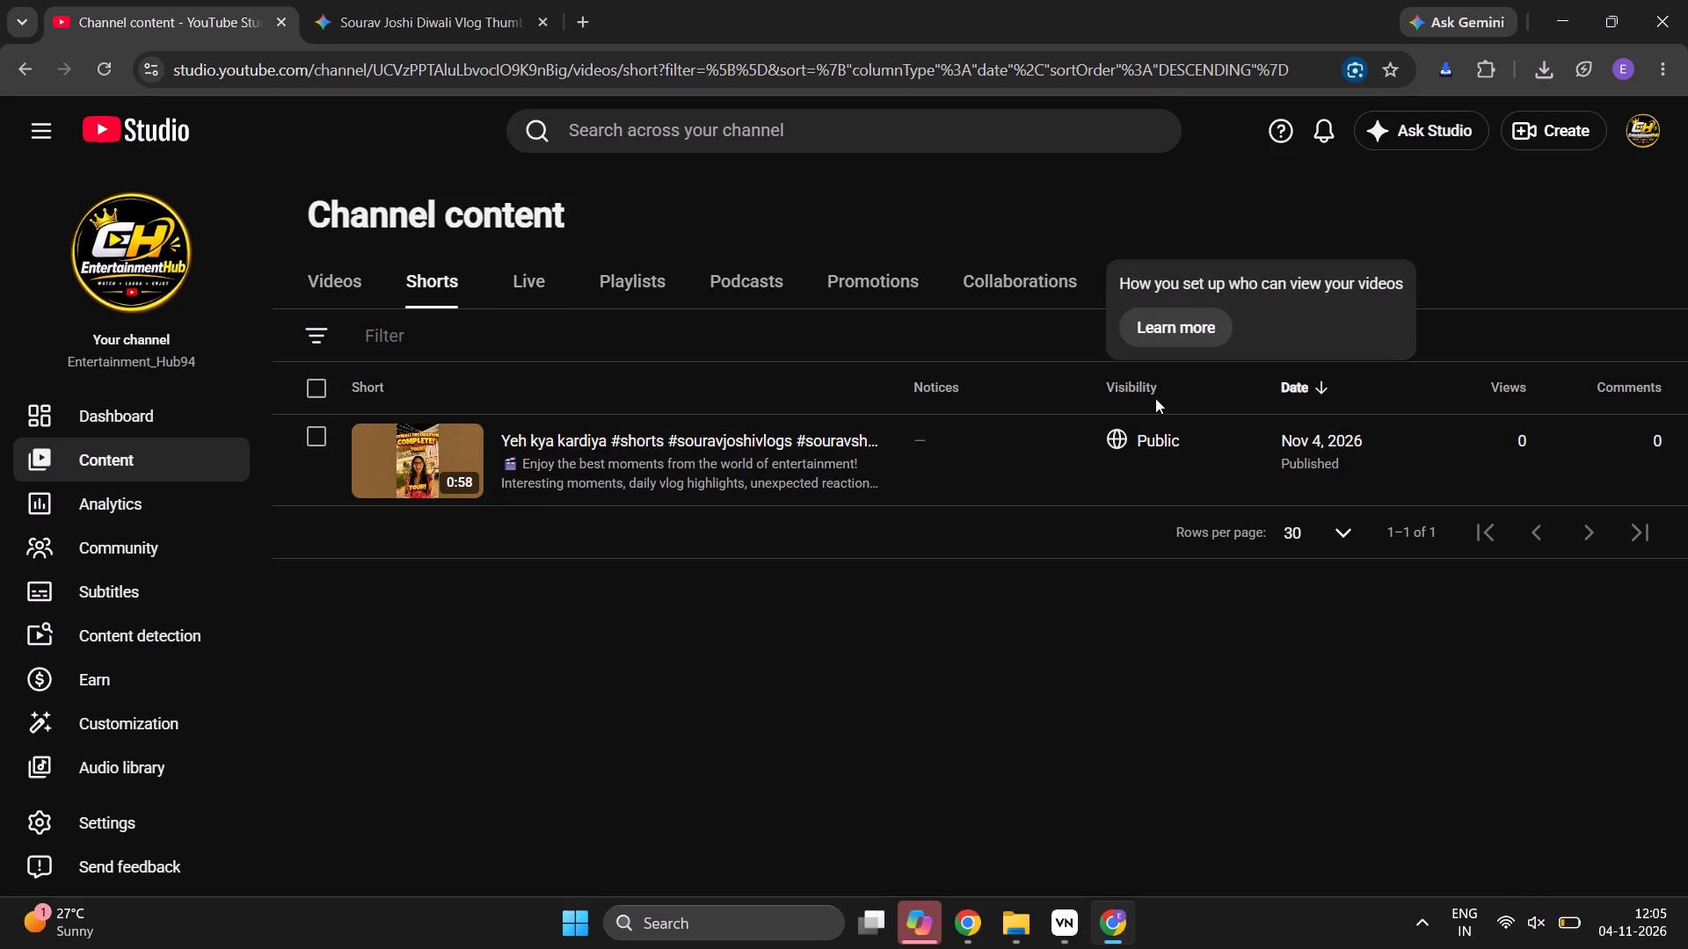
{"action": "scroll", "coordinate": [1155, 398], "scroll_direction": "left", "scroll_amount": 1}
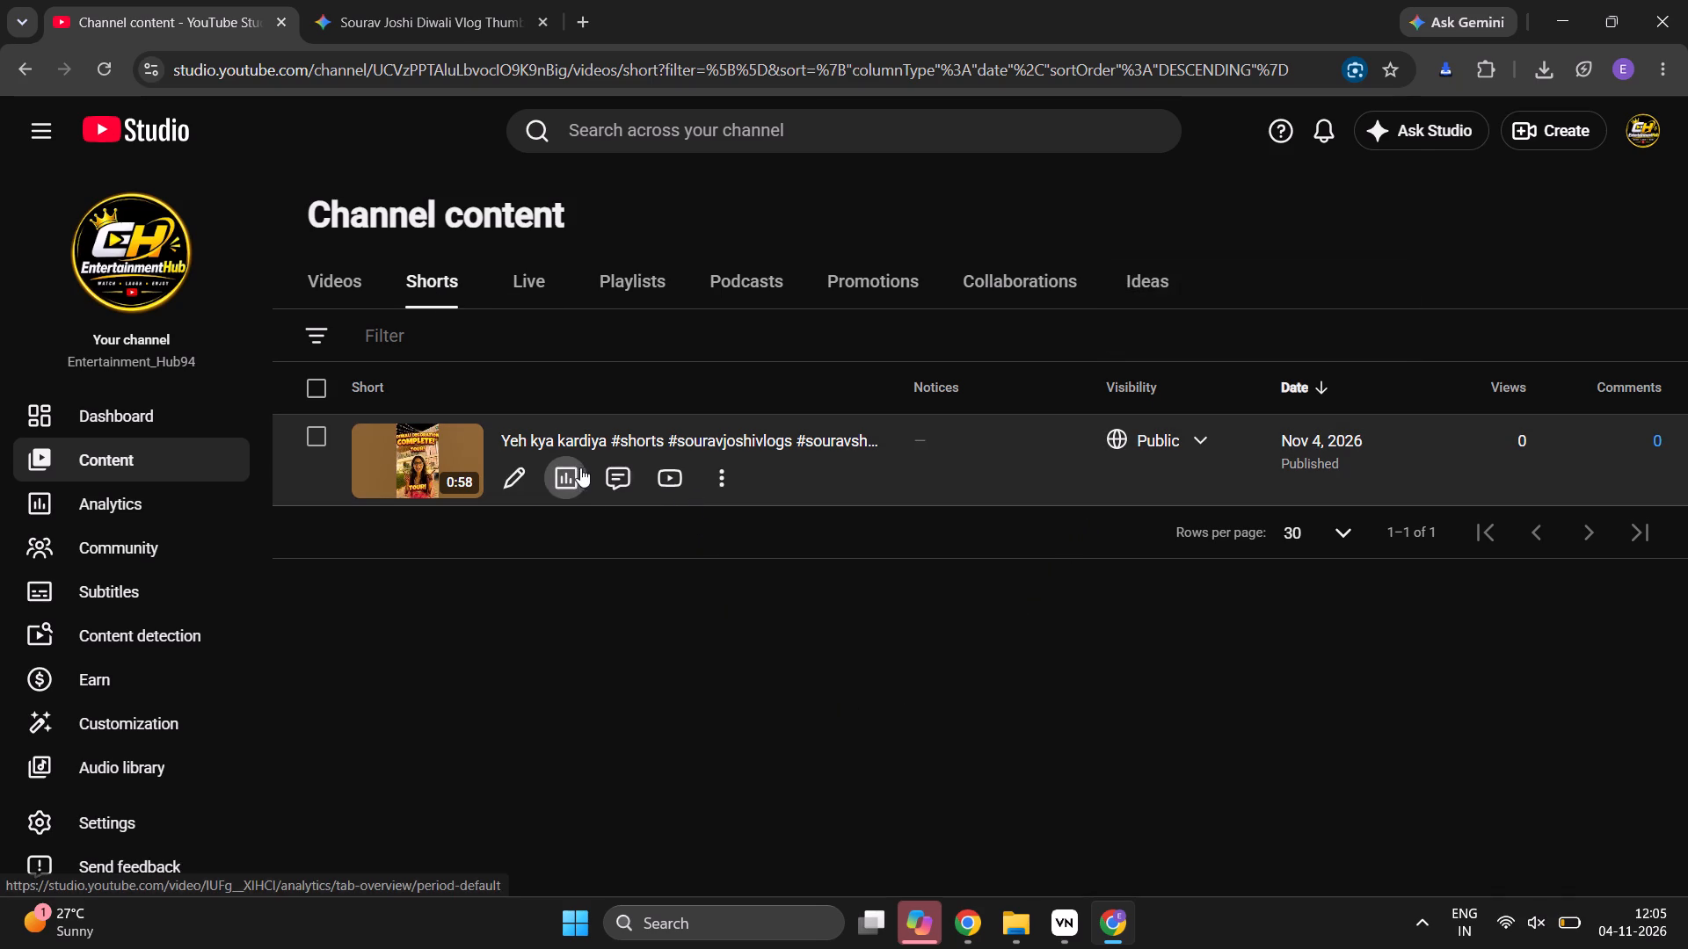
{"action": "left_click", "coordinate": [727, 480]}
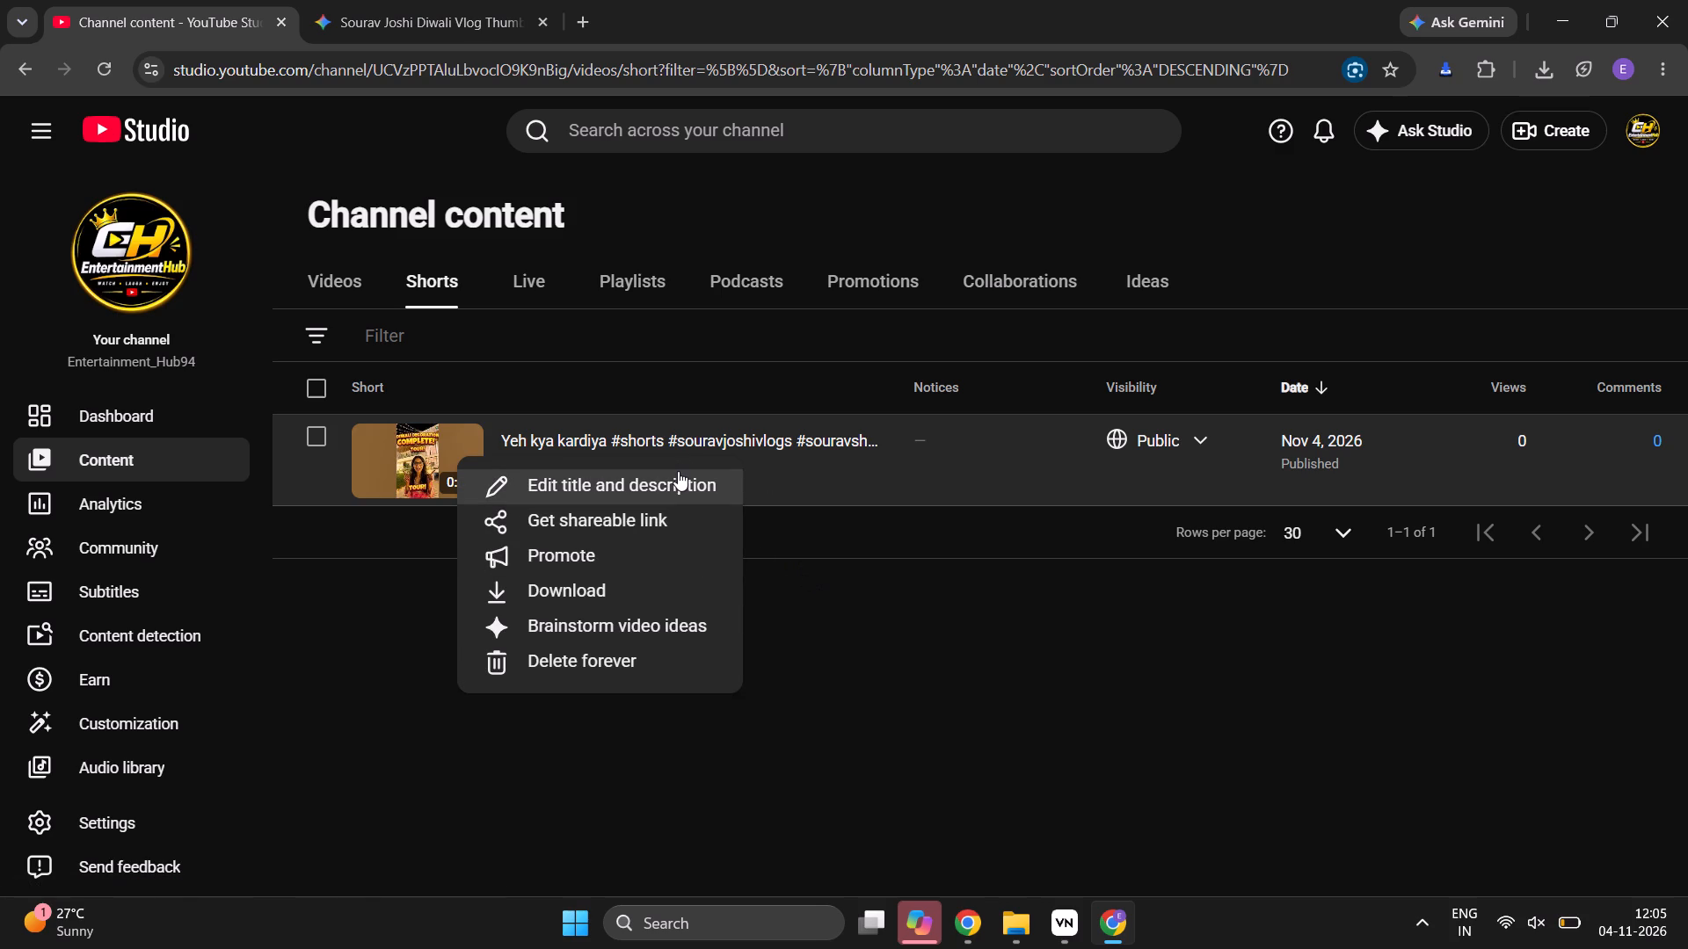
{"action": "left_click", "coordinate": [931, 636]}
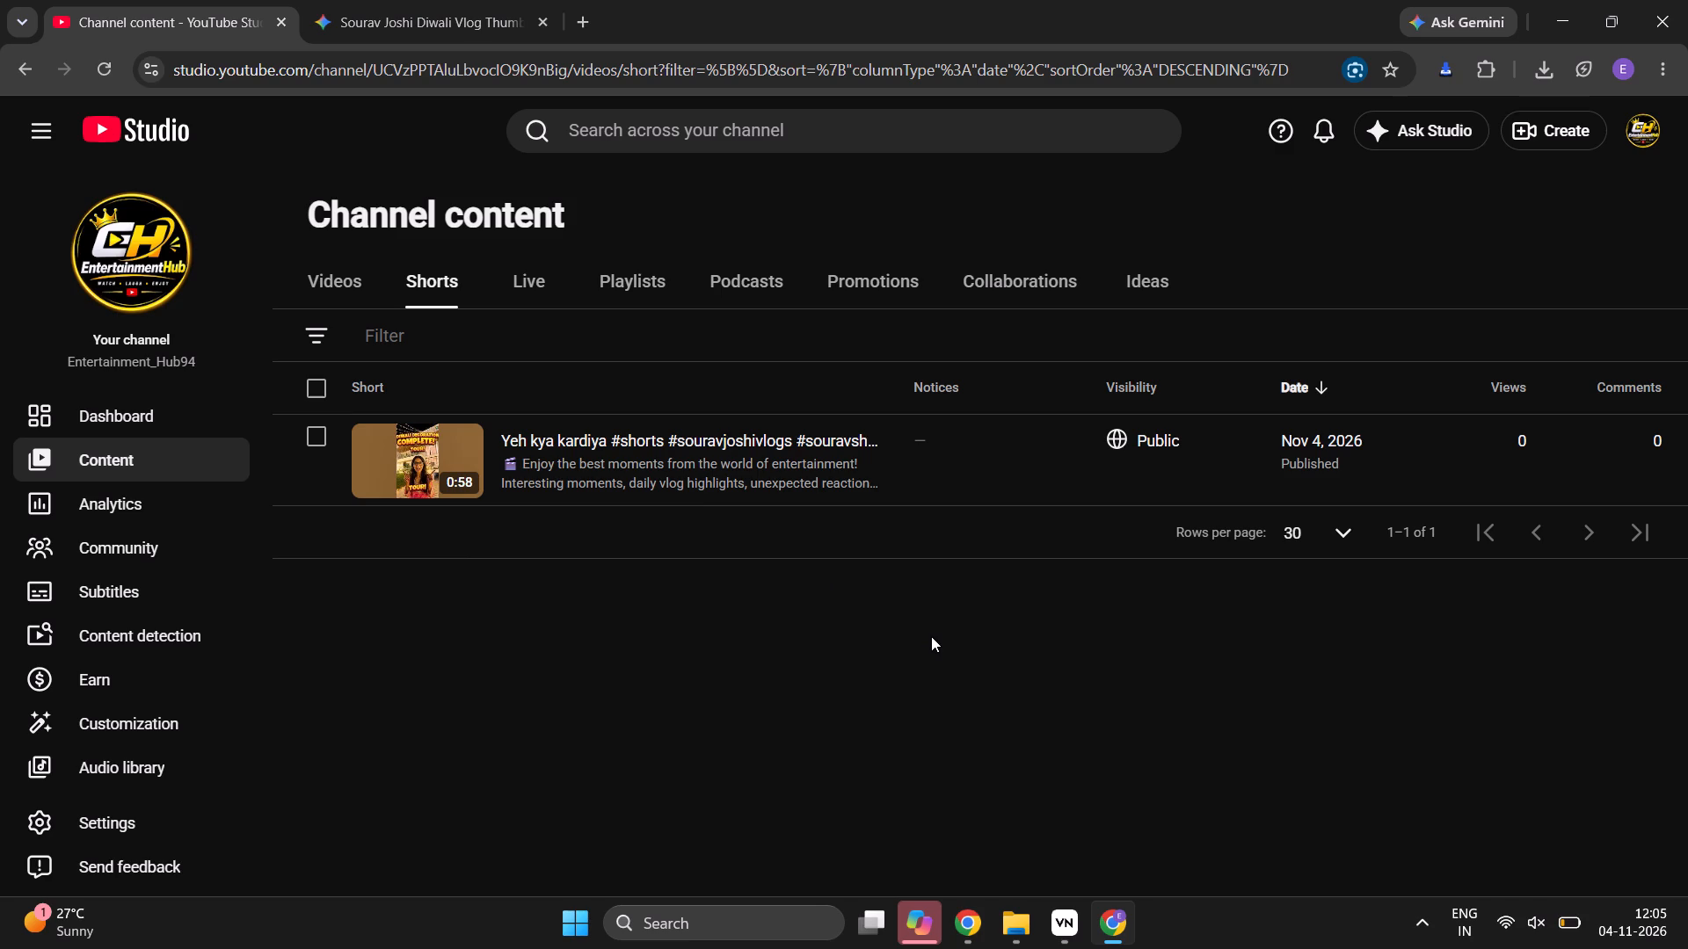
Search Google for "yt studio" in a new browser tab and open the YouTube Studio dashboard from the results.
{"action": "left_click", "coordinate": [588, 6]}
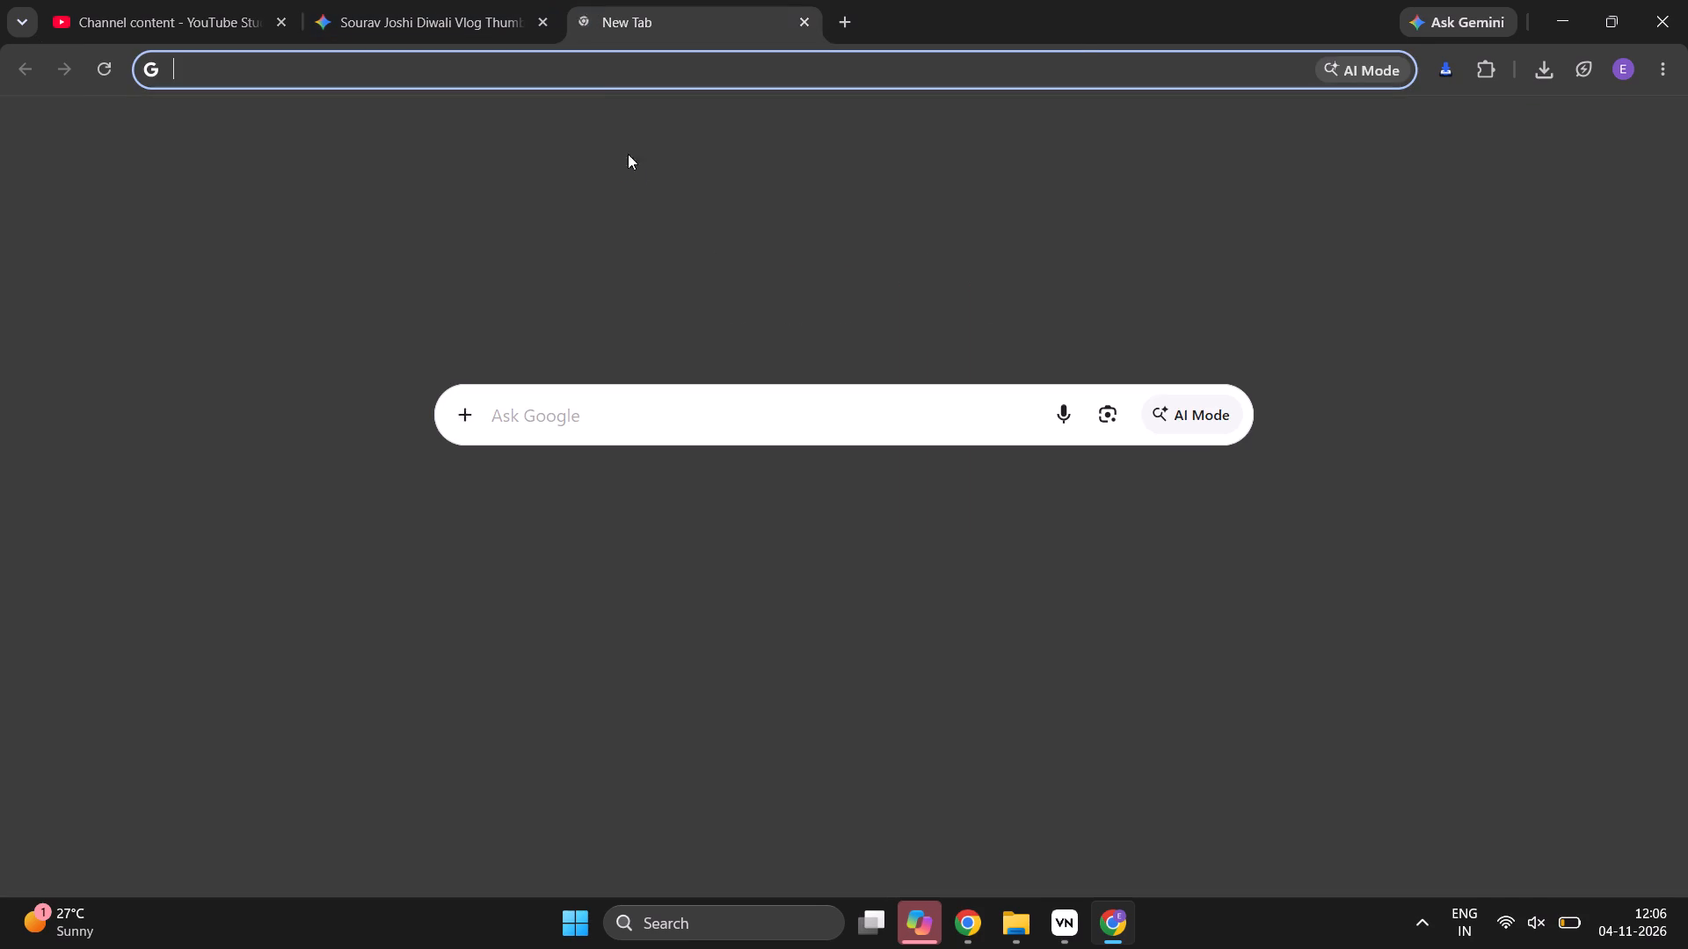
{"action": "type", "text": "yt t"}
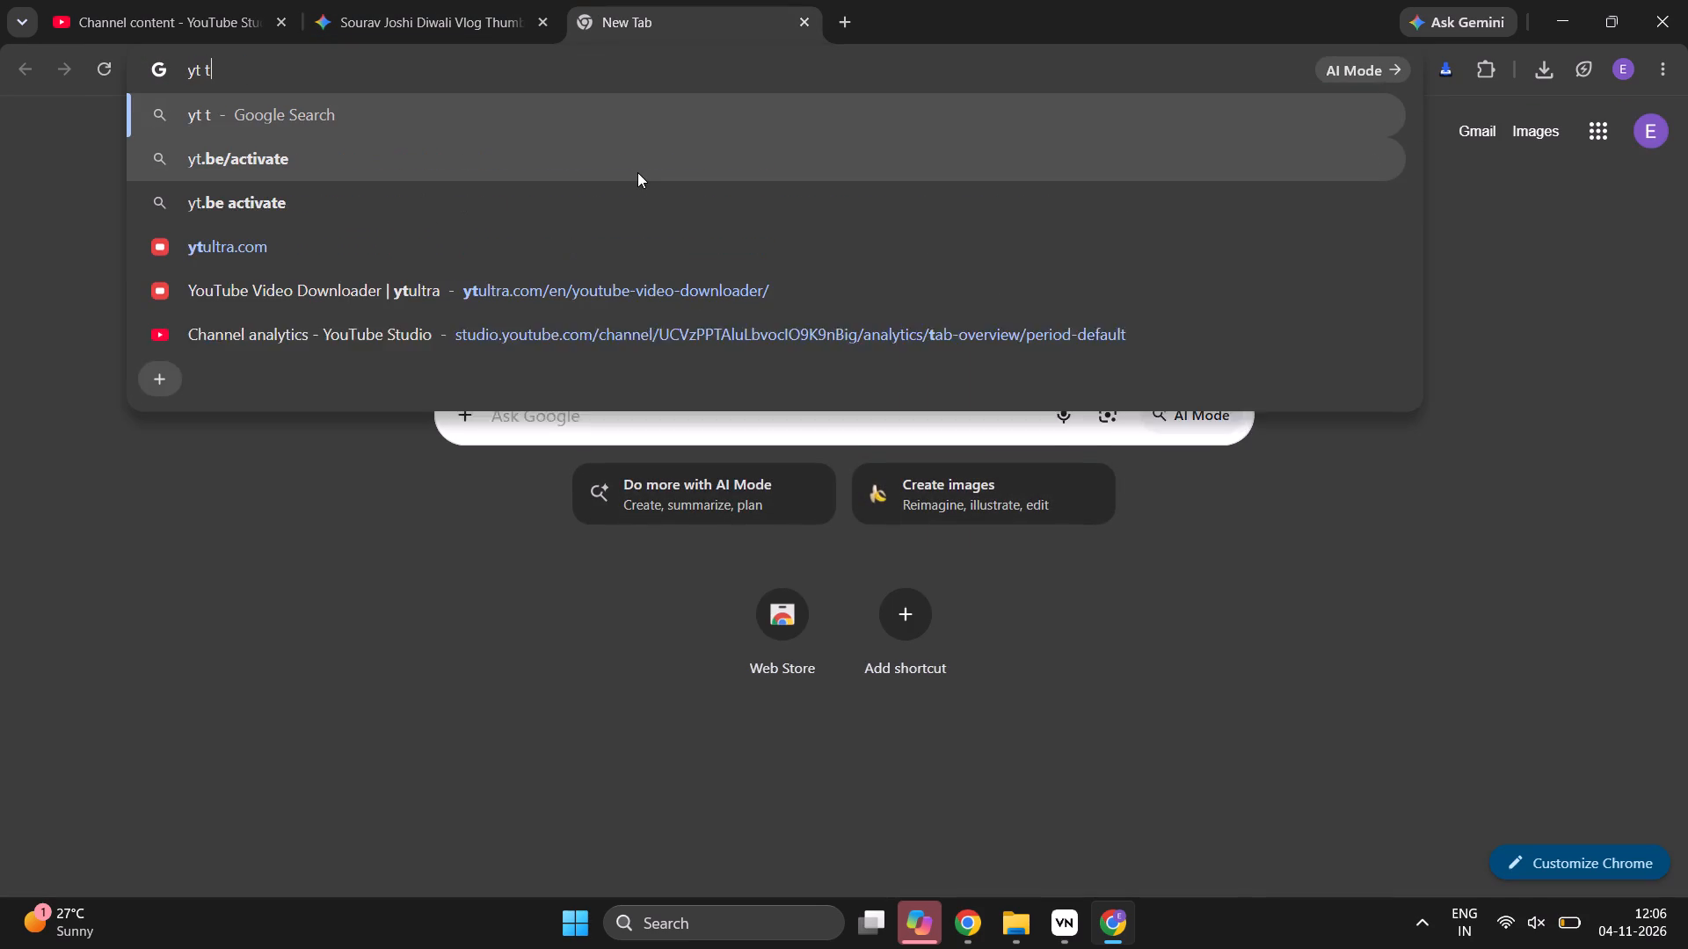
{"action": "key", "text": "BackSpace"}
{"action": "type", "text": "sst"}
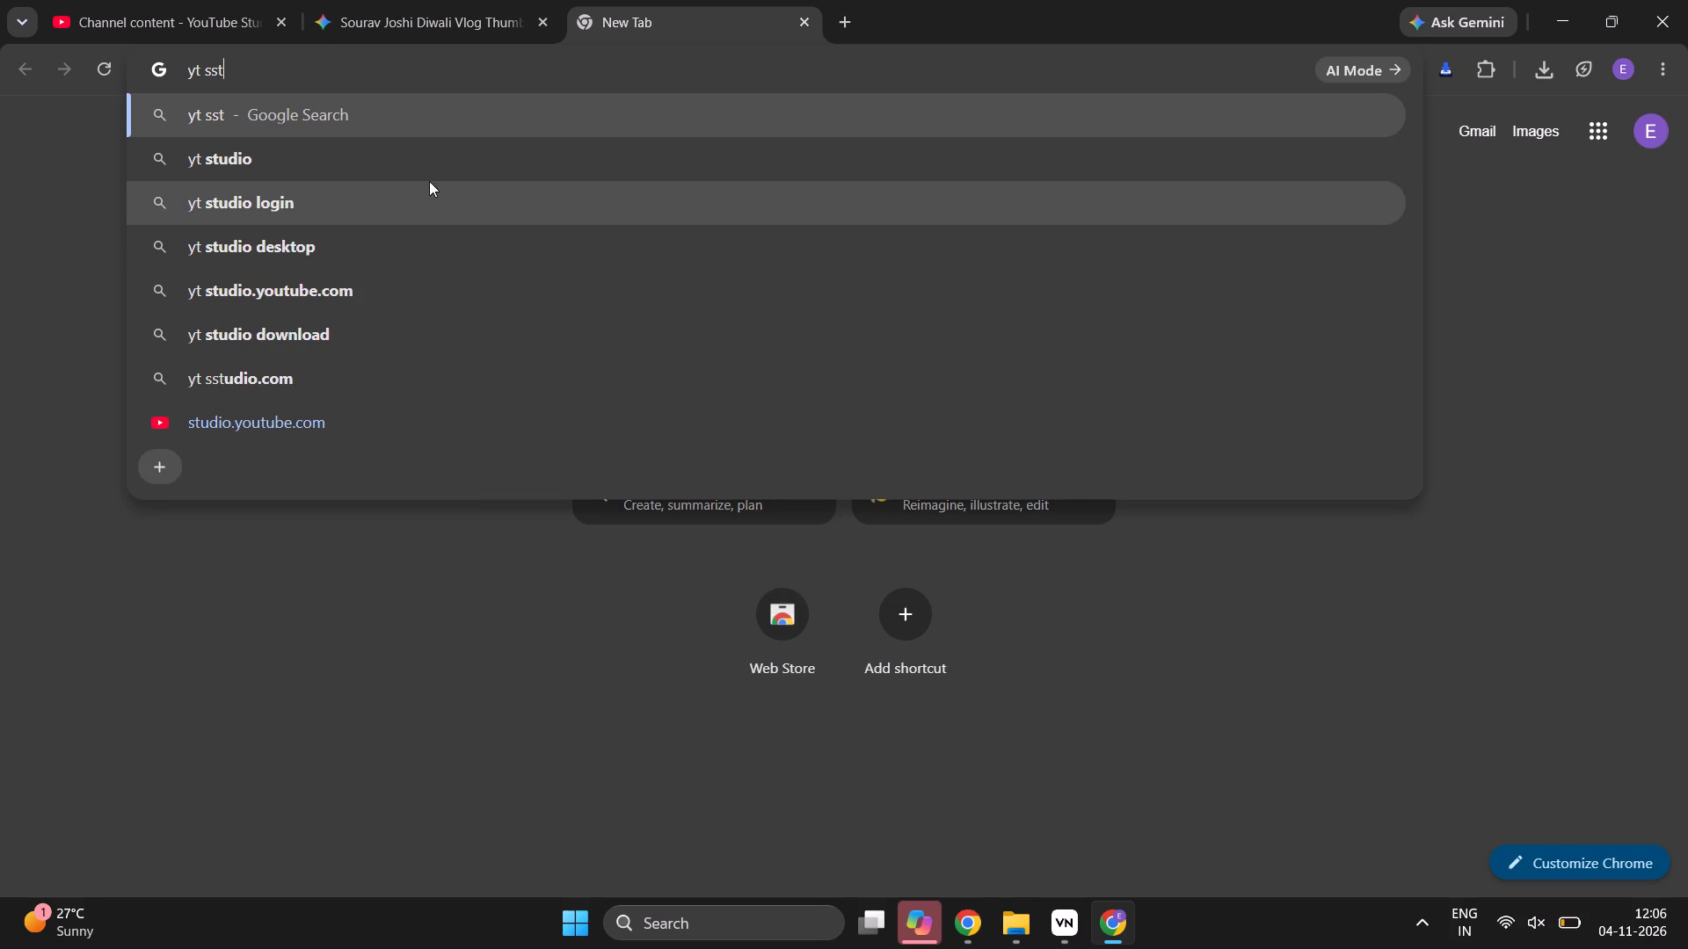
{"action": "left_click", "coordinate": [407, 166]}
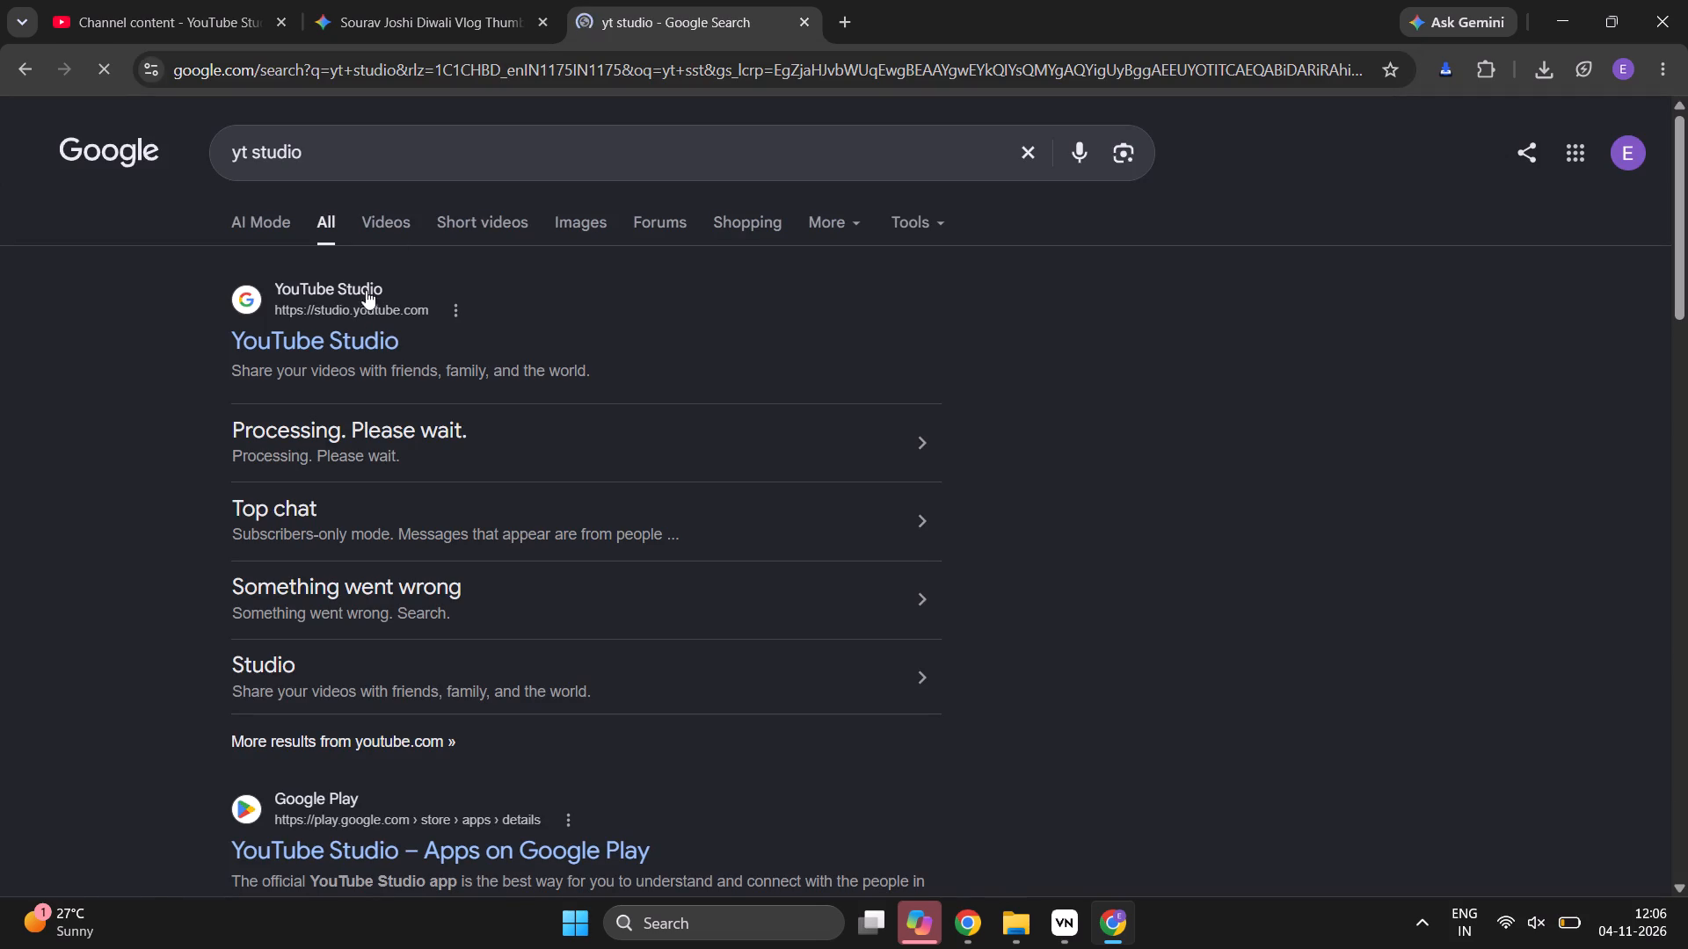
{"action": "left_click", "coordinate": [352, 330]}
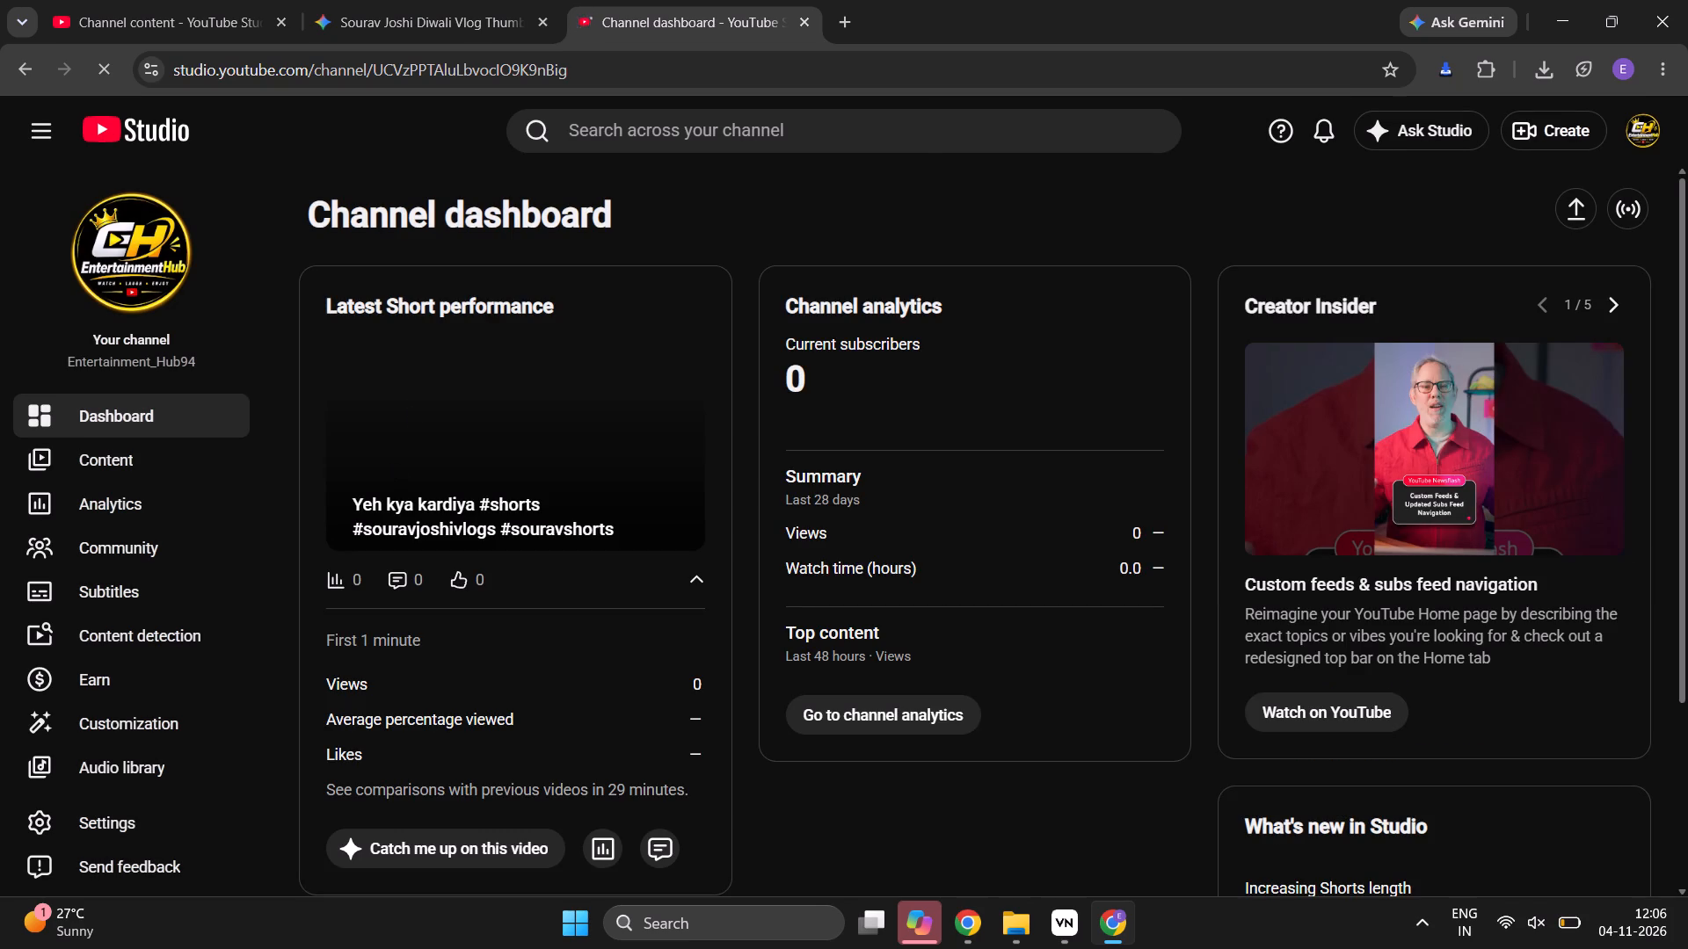
Open the video details of the short "Yeh kya kardiya" from the channel content's Shorts list.
{"action": "left_click", "coordinate": [127, 461]}
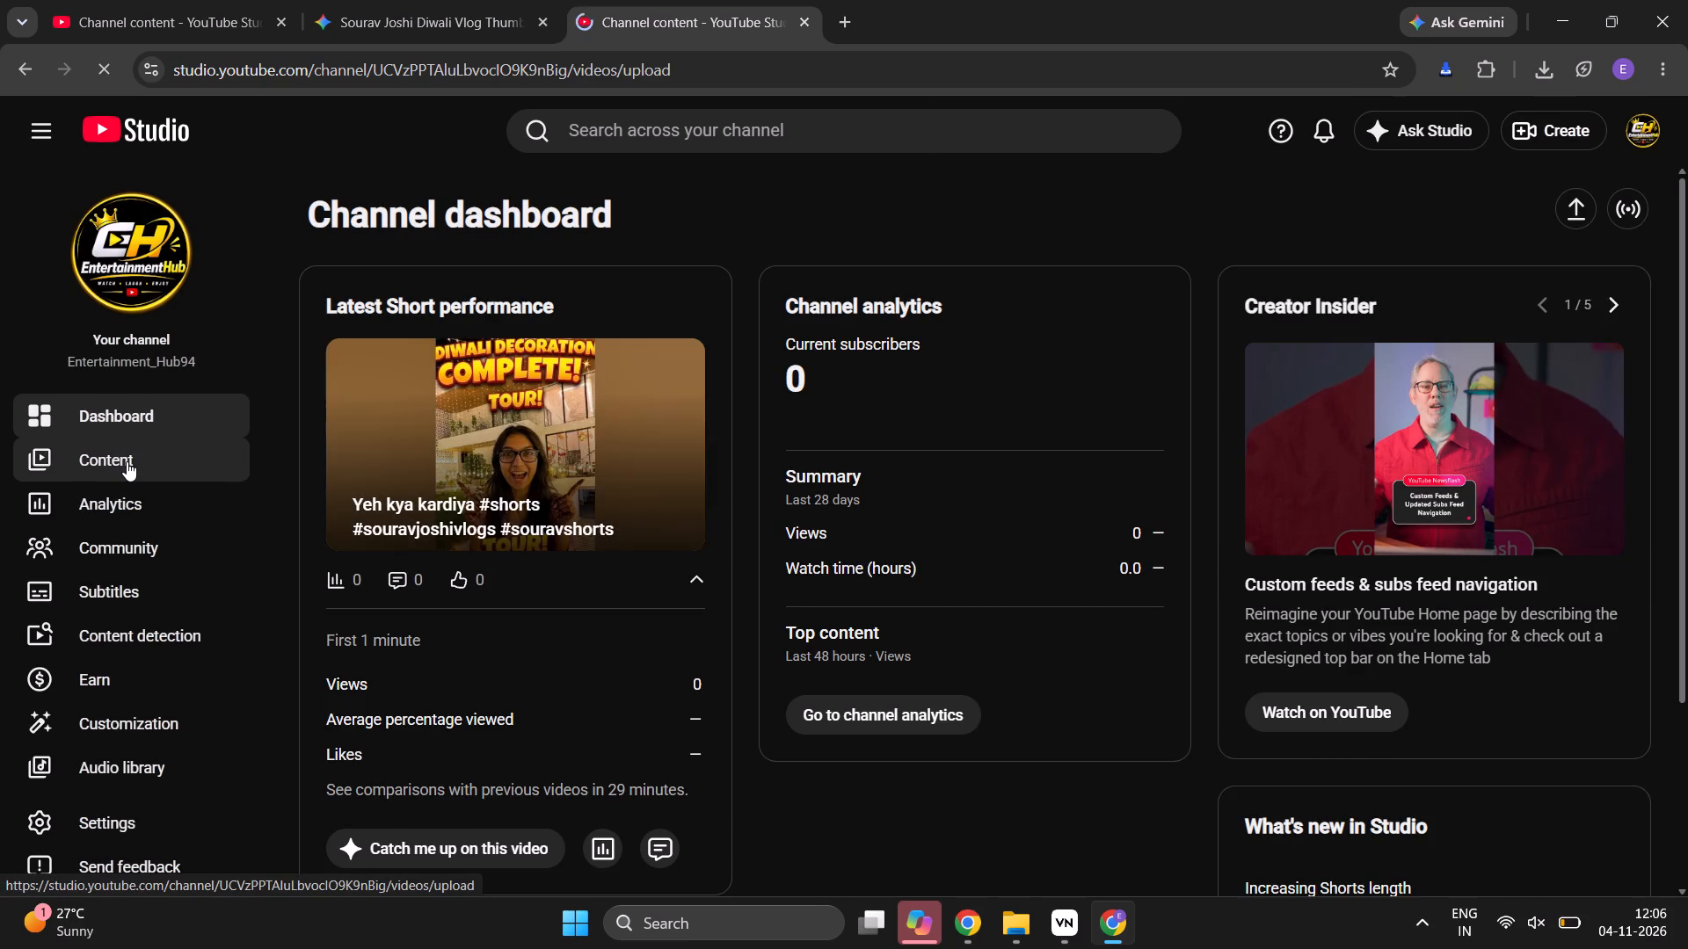
{"action": "left_click", "coordinate": [191, 410]}
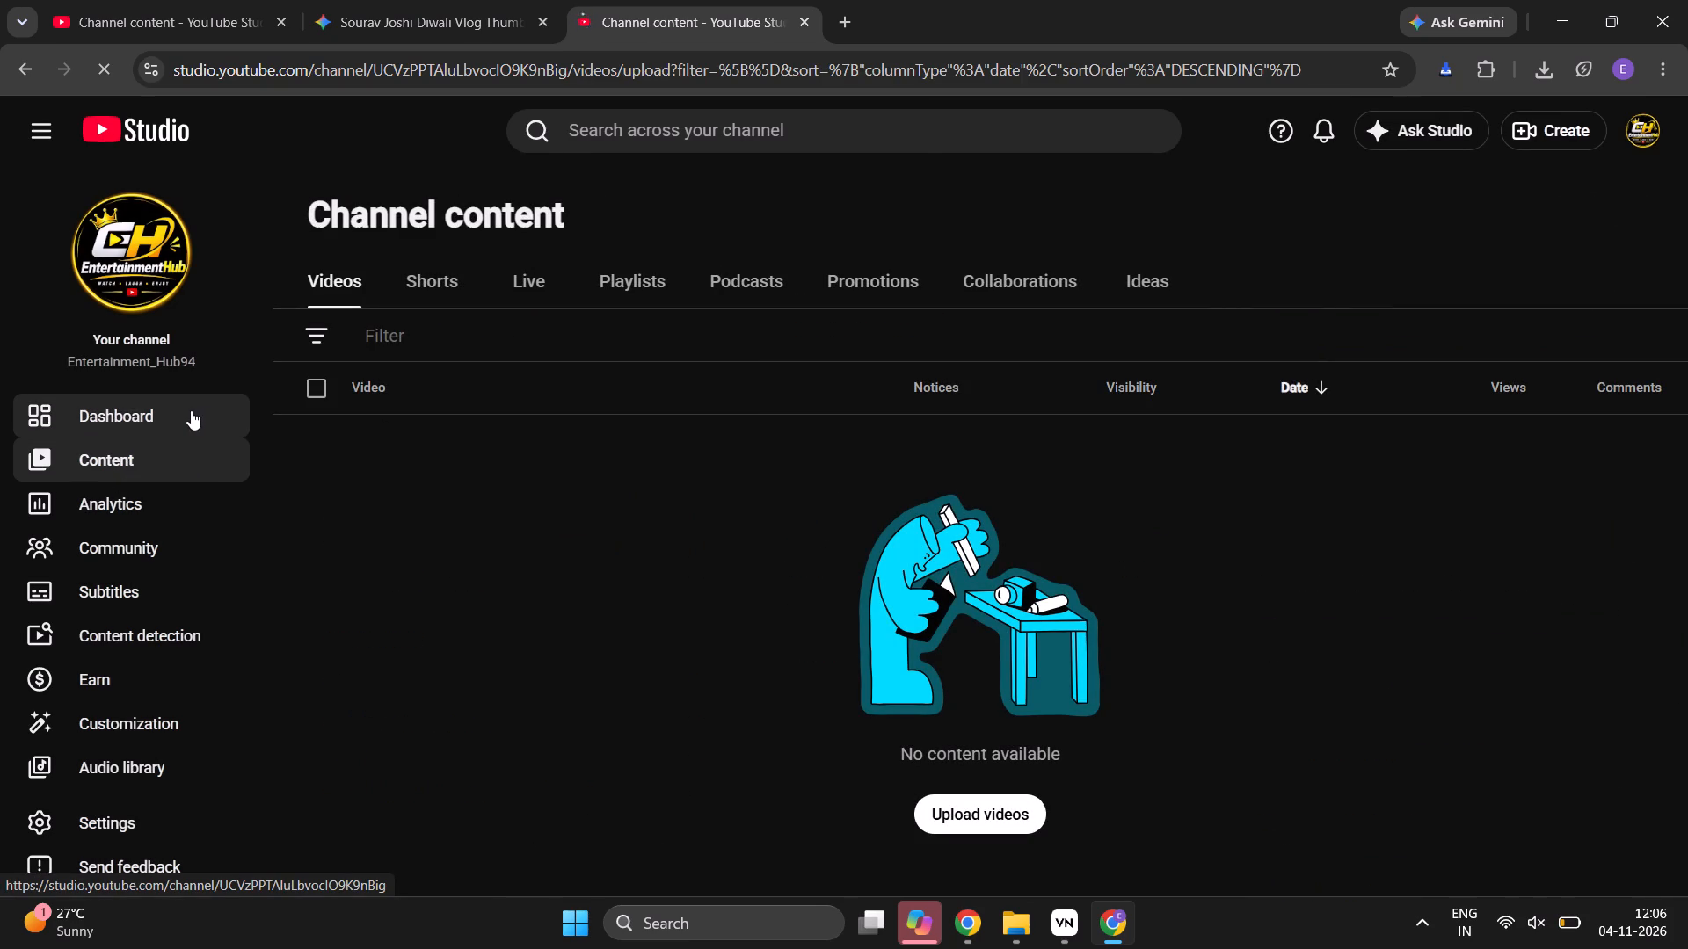
{"action": "left_click", "coordinate": [154, 446]}
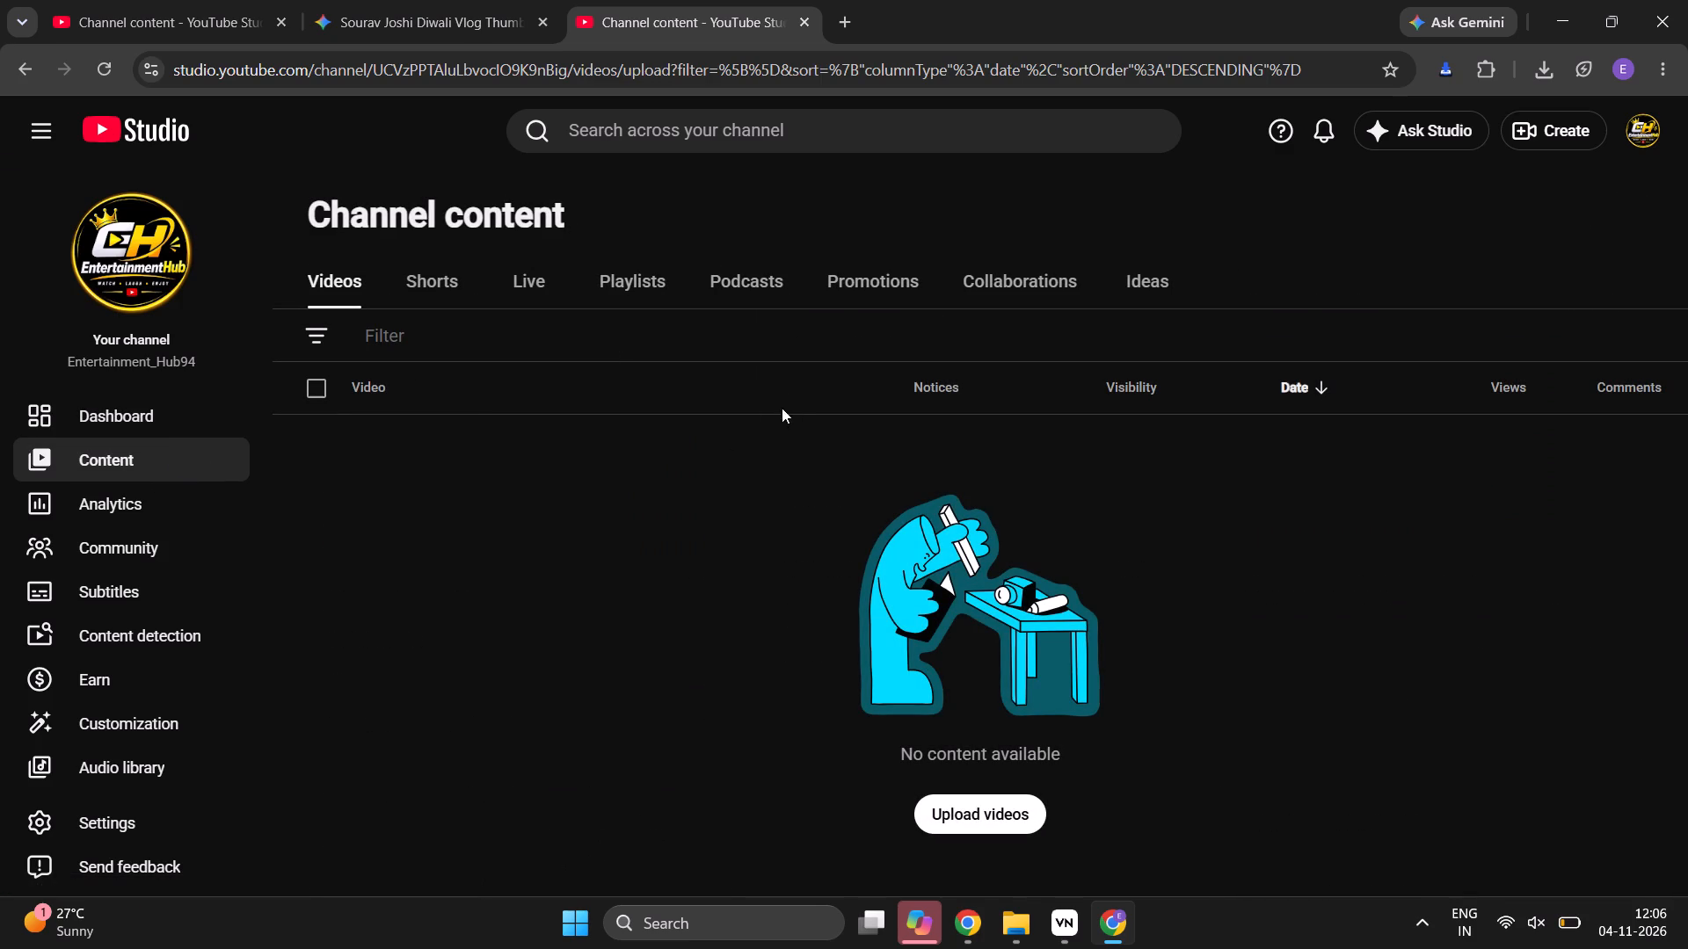
{"action": "left_click_drag", "start_coordinate": [402, 302], "coordinate": [427, 285]}
{"action": "left_click", "coordinate": [427, 285]}
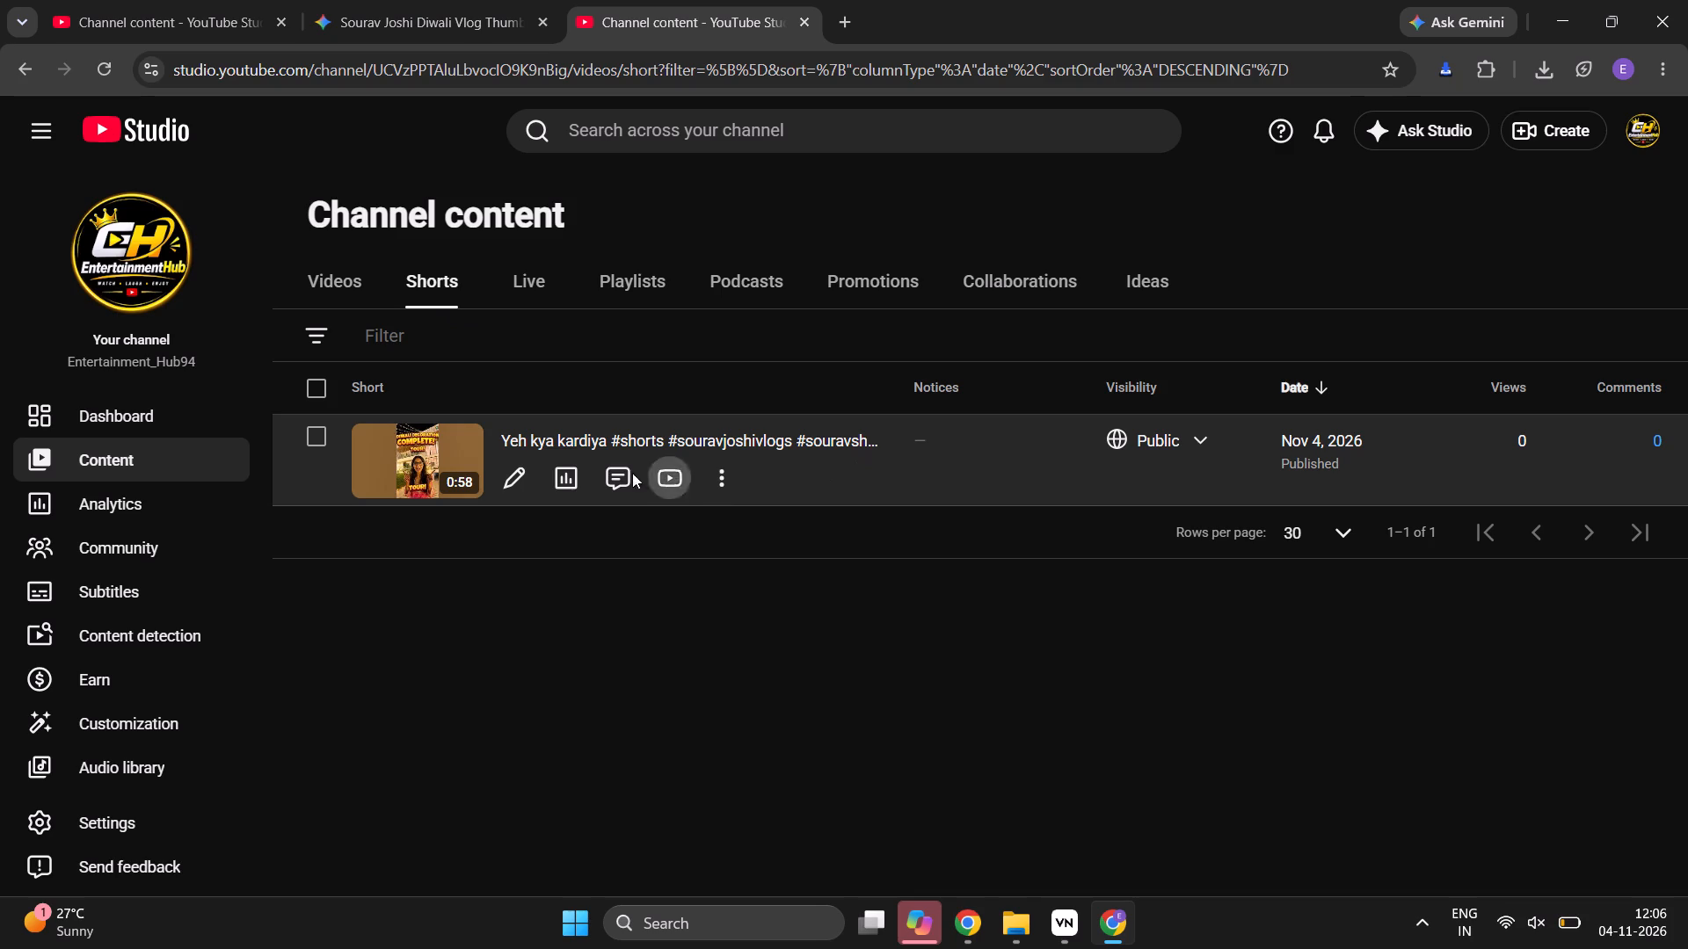
{"action": "double_click", "coordinate": [606, 443]}
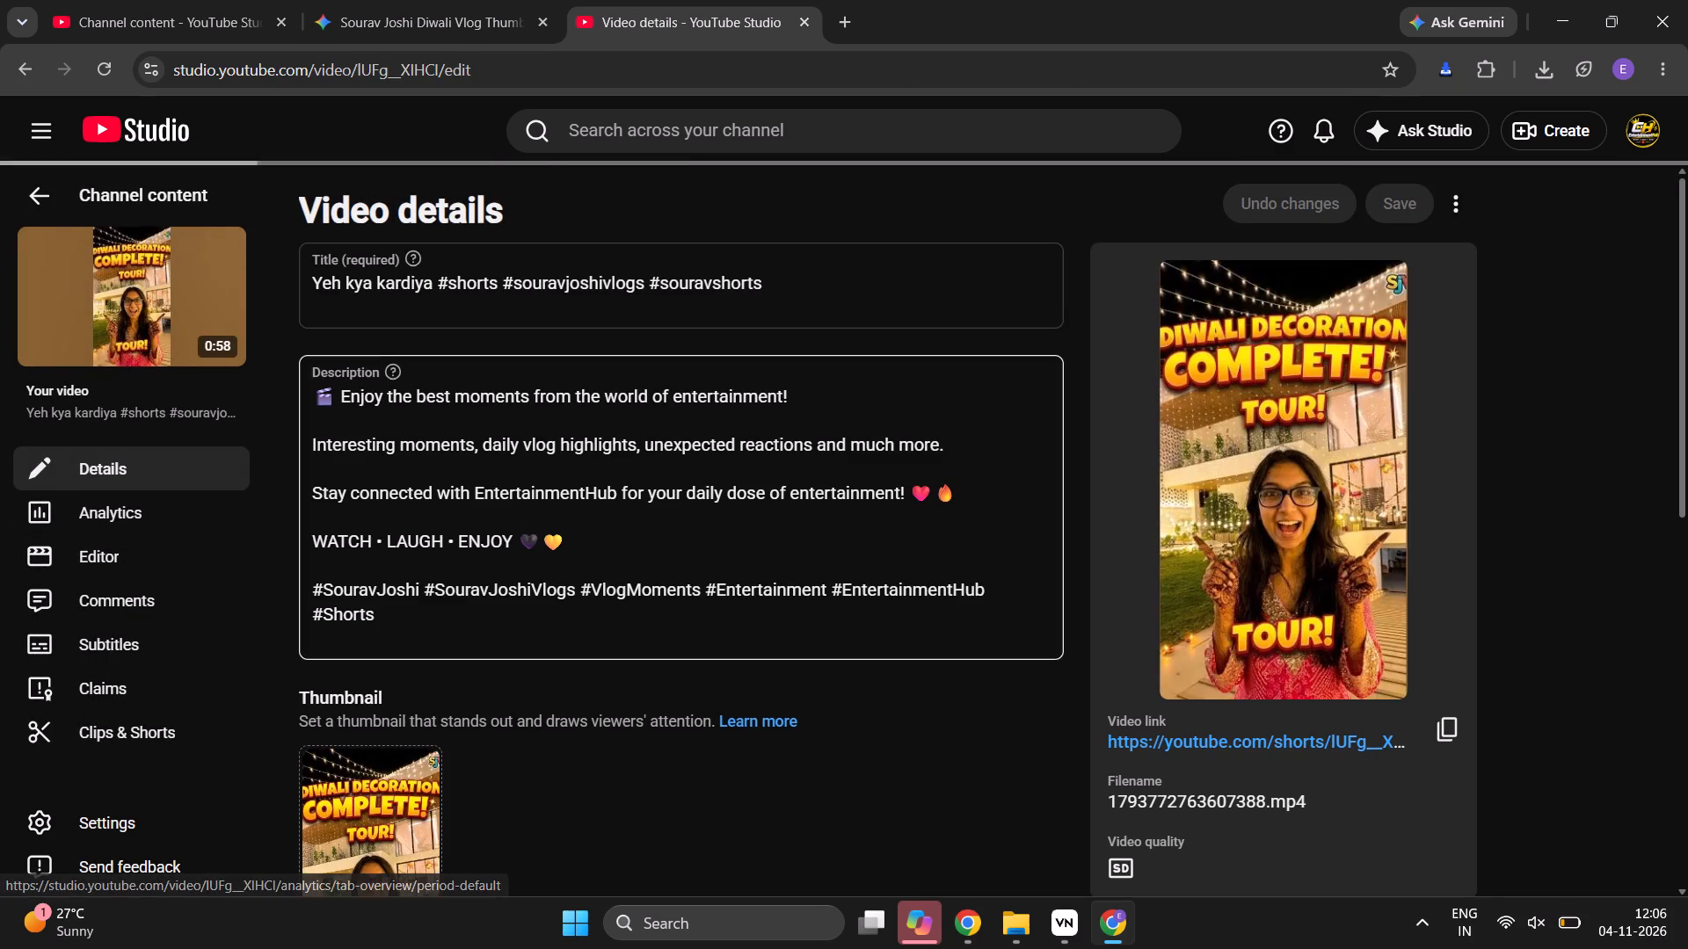
Look over the short's video details, including thumbnail, playlists, audience, visibility and related video settings.
{"action": "scroll", "coordinate": [412, 565], "scroll_direction": "down", "scroll_amount": 6}
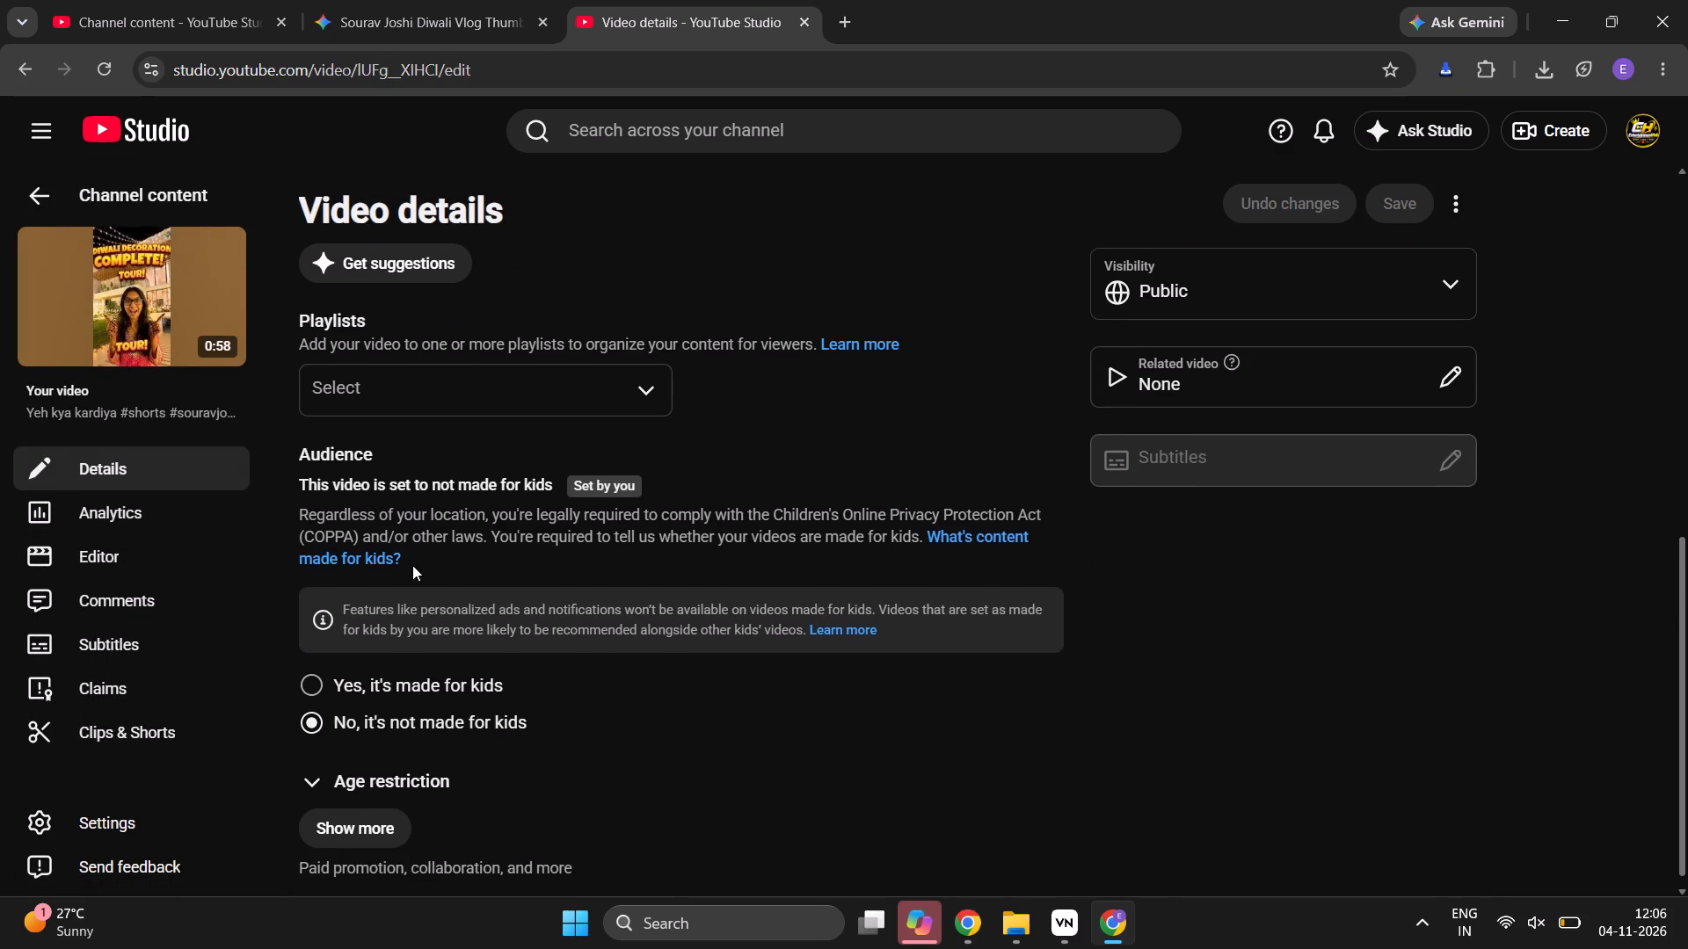
{"action": "scroll", "coordinate": [412, 565], "scroll_direction": "down", "scroll_amount": 1}
{"action": "scroll", "coordinate": [412, 565], "scroll_direction": "up", "scroll_amount": 4}
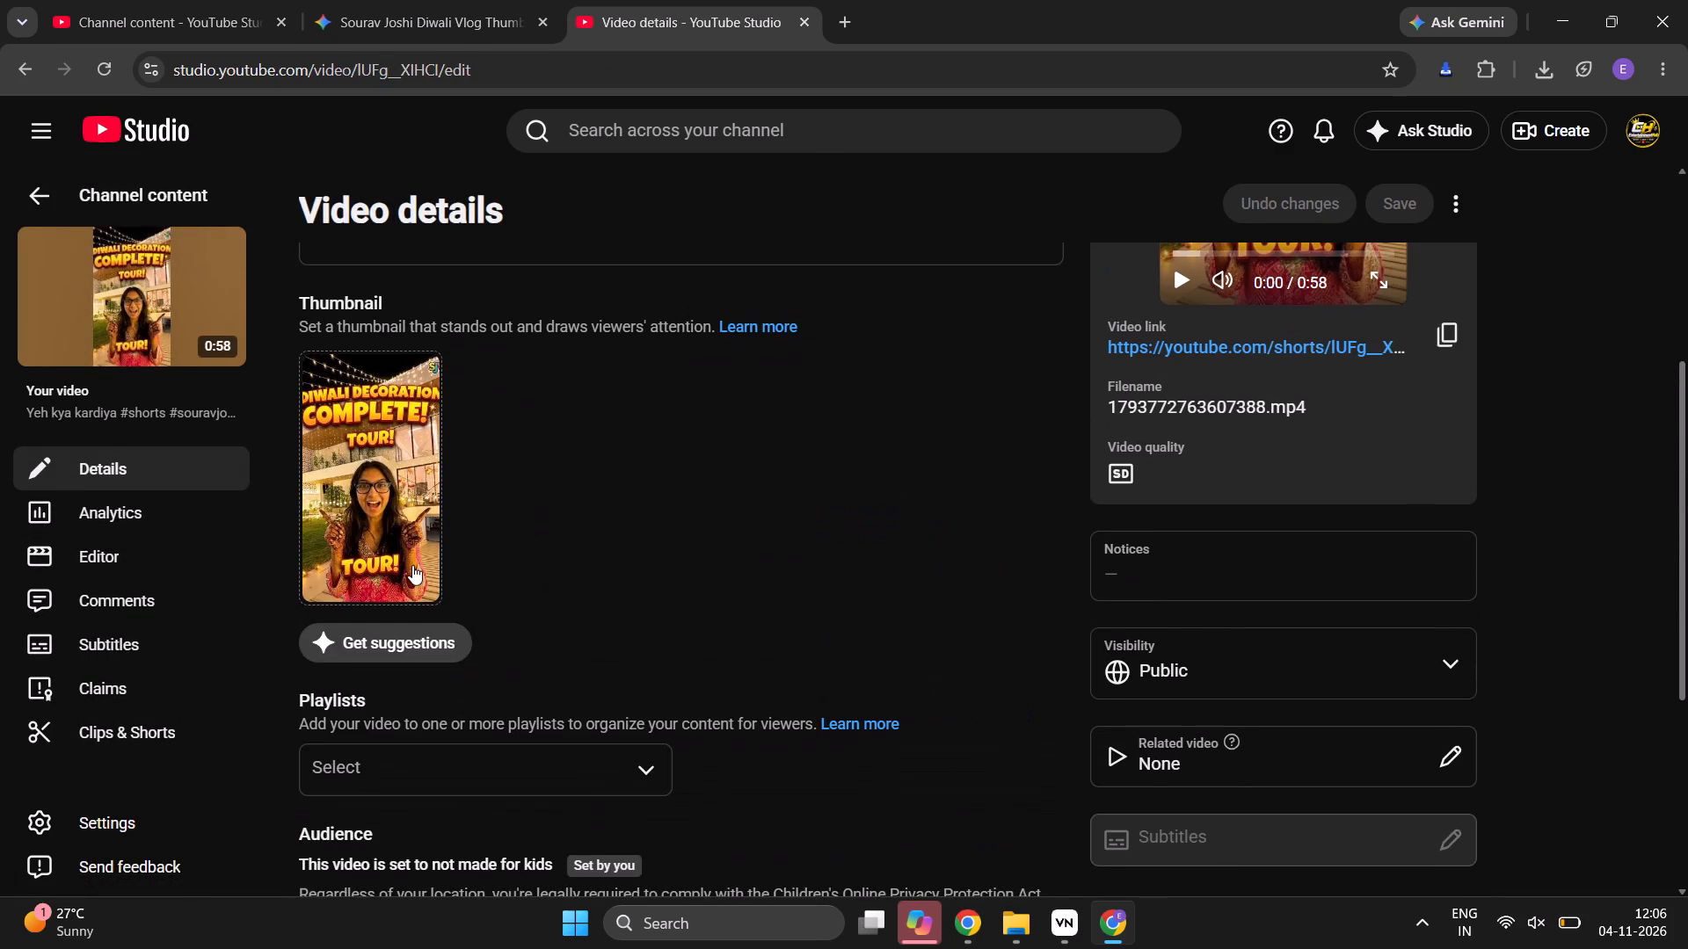
{"action": "scroll", "coordinate": [412, 565], "scroll_direction": "up", "scroll_amount": 1}
{"action": "scroll", "coordinate": [412, 565], "scroll_direction": "down", "scroll_amount": 1}
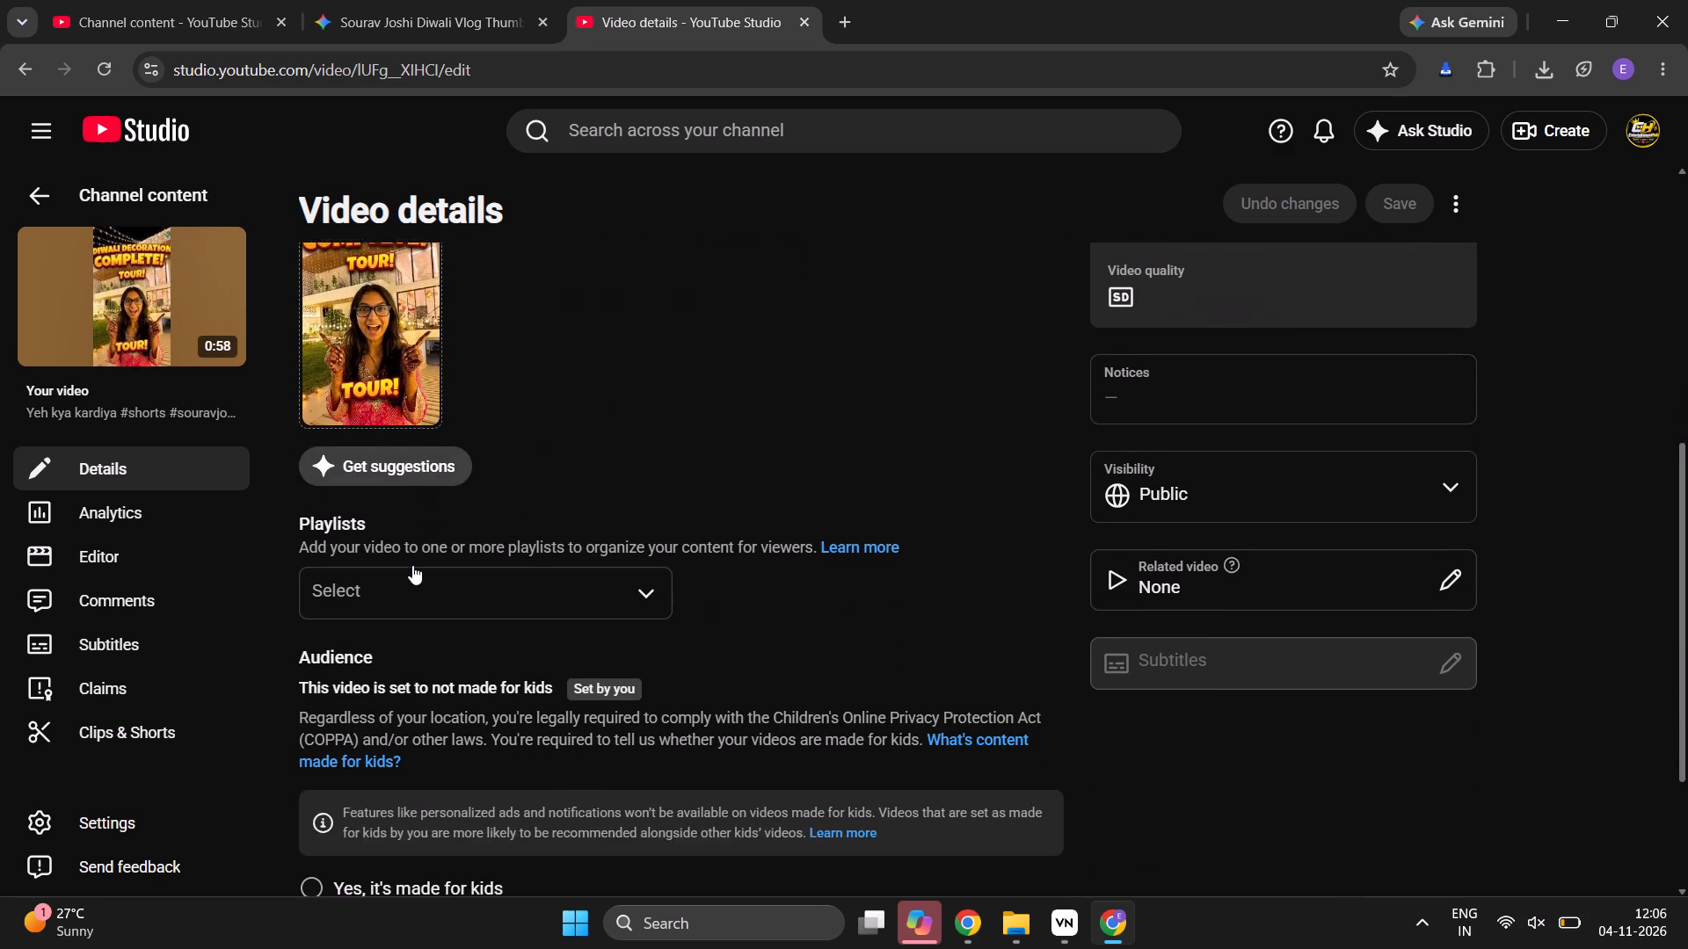
{"action": "scroll", "coordinate": [119, 687], "scroll_direction": "down", "scroll_amount": 3}
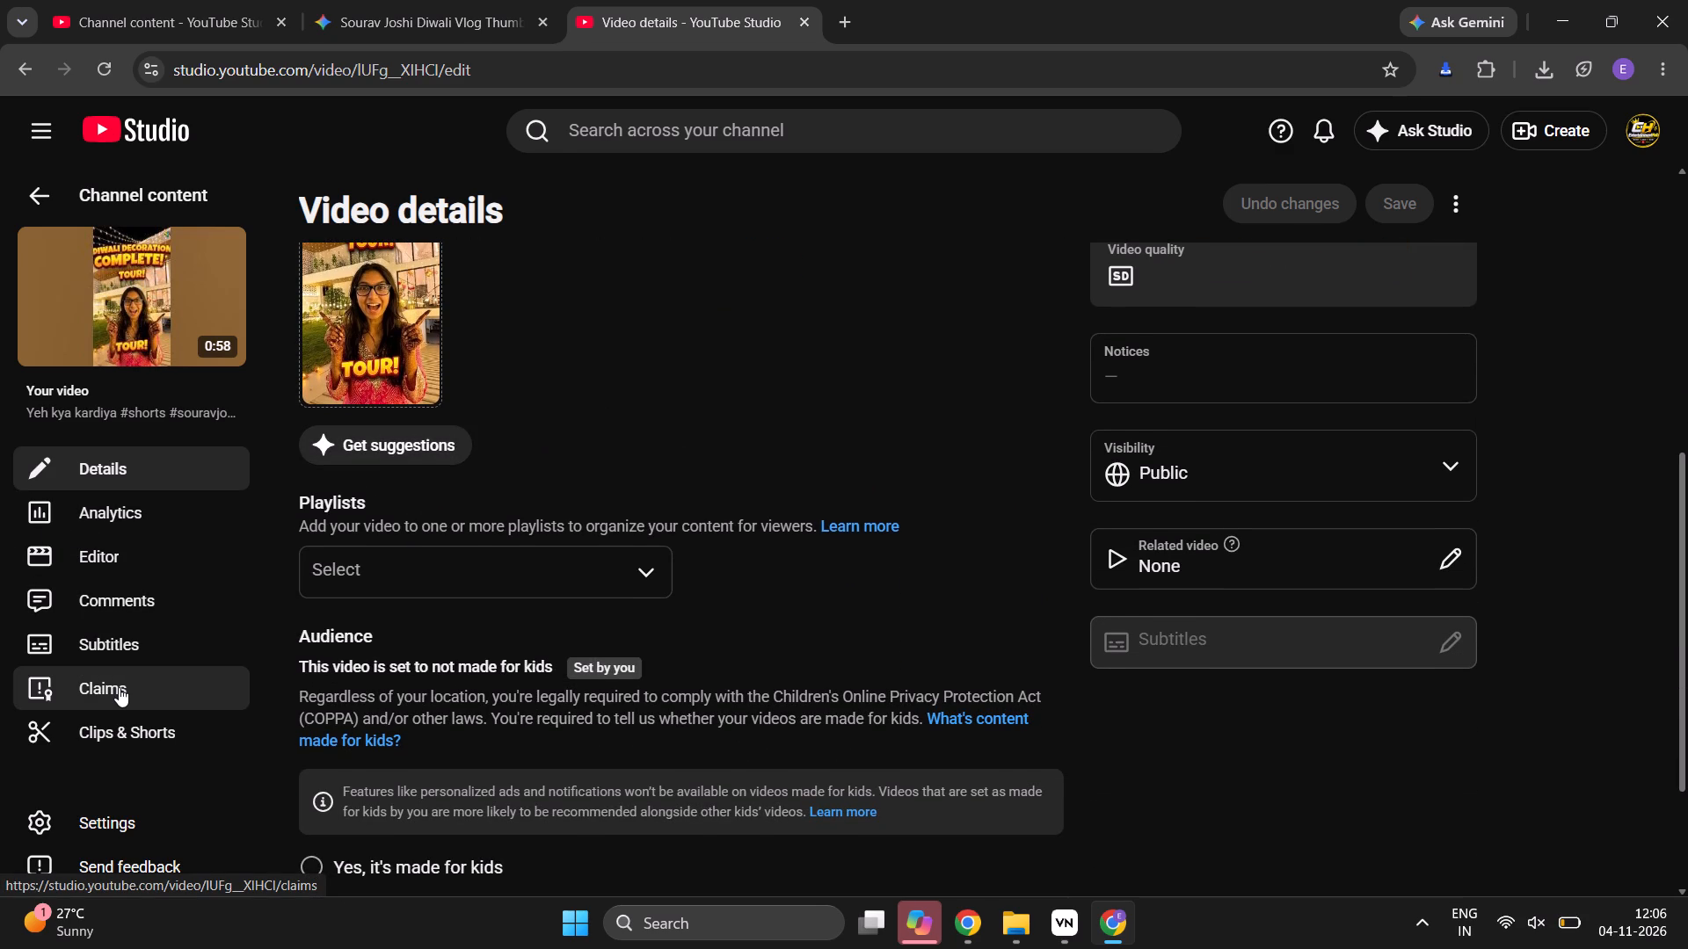
{"action": "scroll", "coordinate": [119, 687], "scroll_direction": "down", "scroll_amount": 1}
{"action": "scroll", "coordinate": [418, 706], "scroll_direction": "down", "scroll_amount": 4}
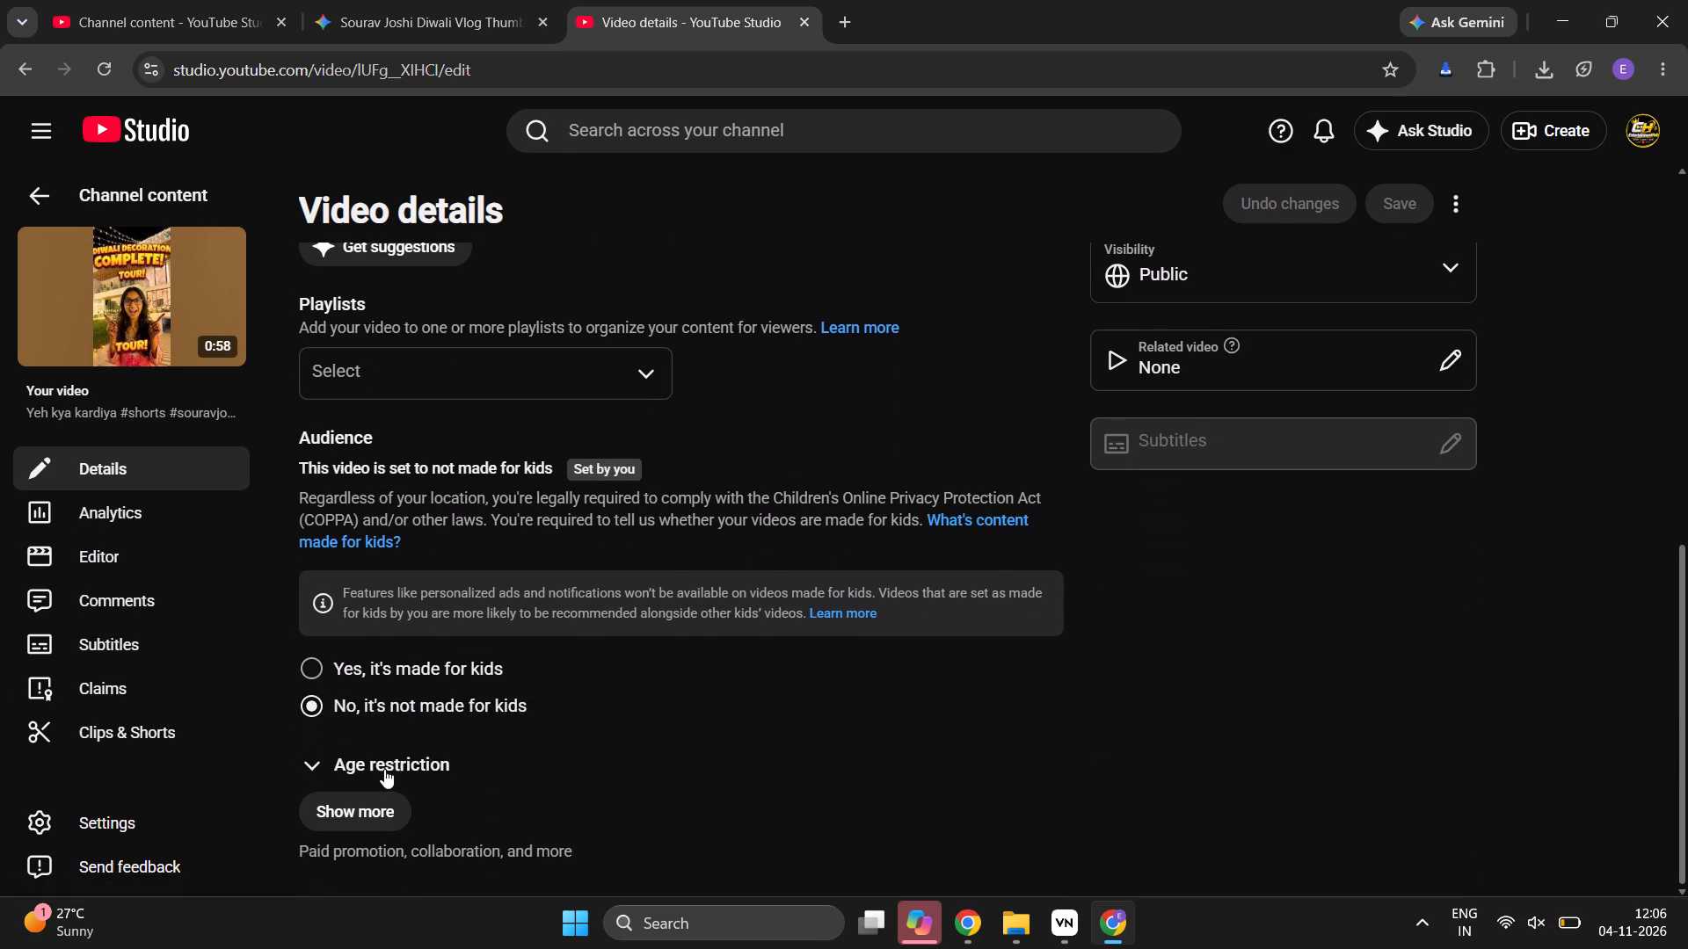
Expand the additional video settings and go through paid promotion, AI use and automatic chapters down to Tags.
{"action": "left_click", "coordinate": [368, 808]}
{"action": "scroll", "coordinate": [368, 808], "scroll_direction": "down", "scroll_amount": 3}
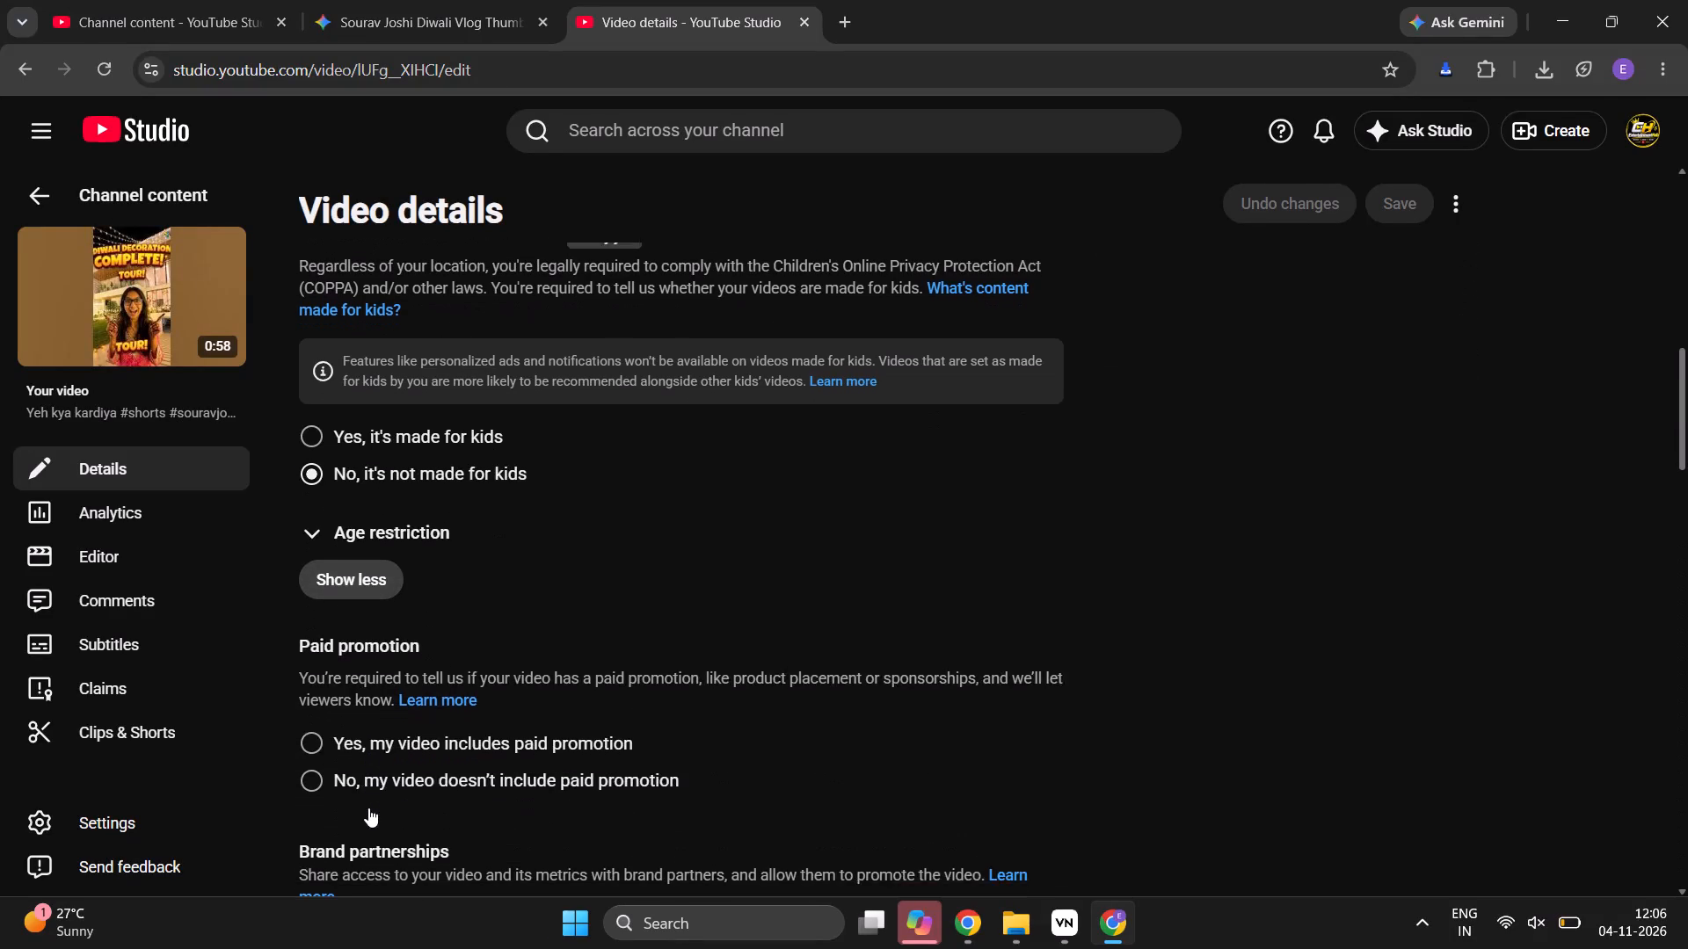
{"action": "scroll", "coordinate": [368, 808], "scroll_direction": "down", "scroll_amount": 2}
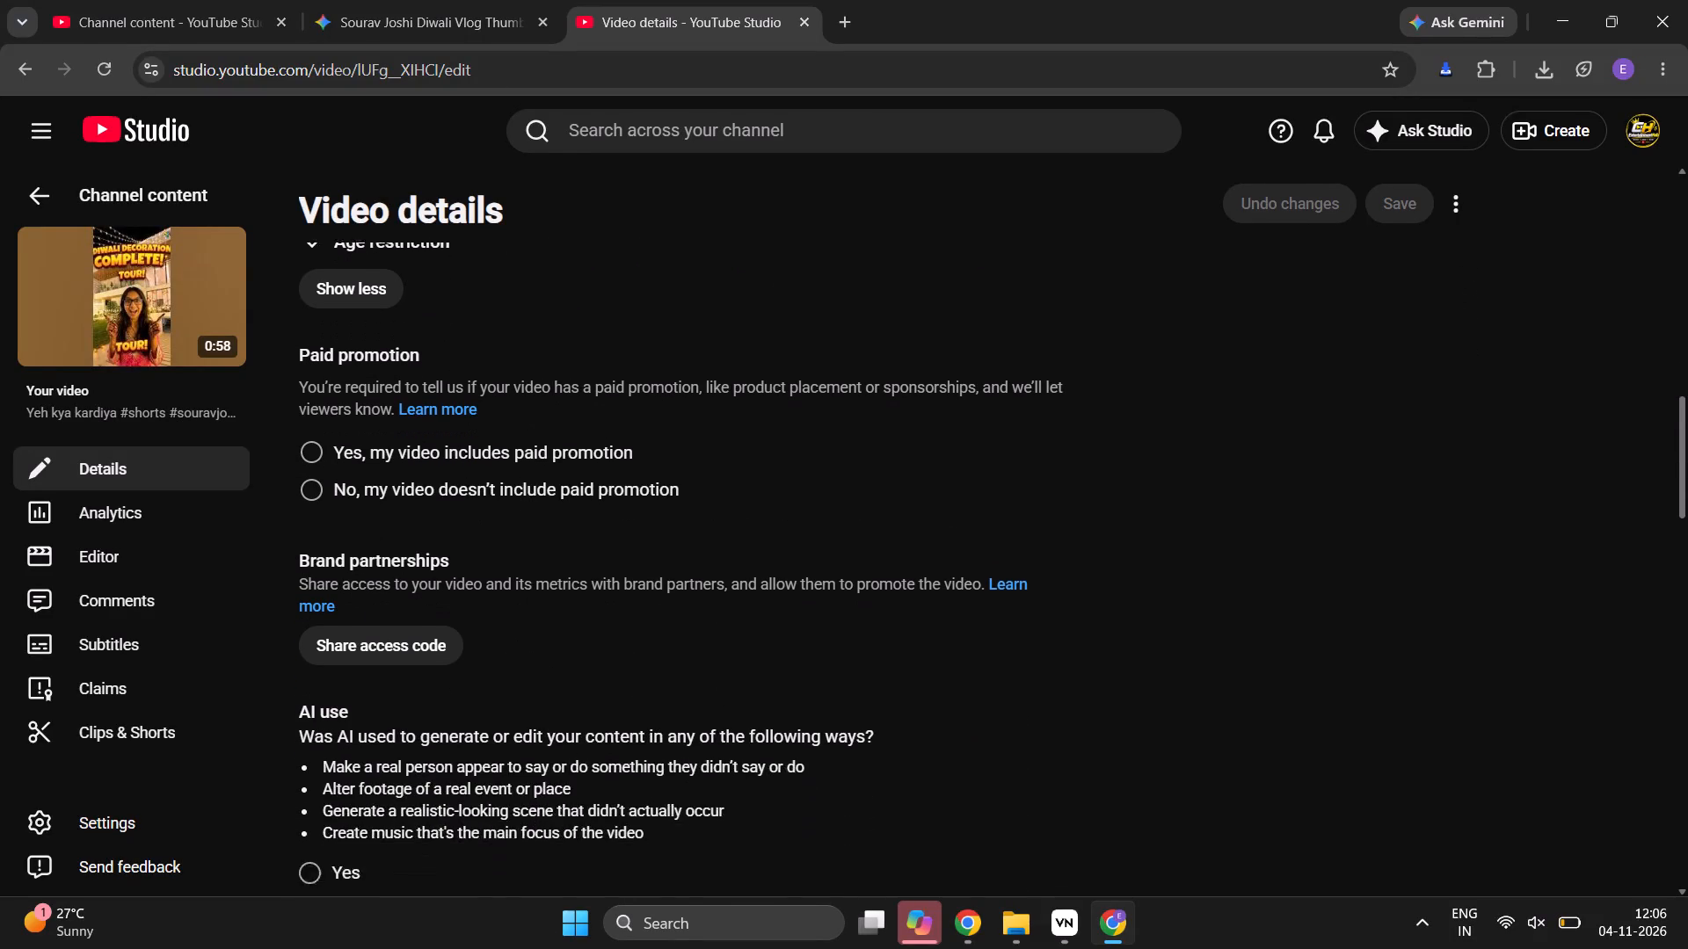
{"action": "scroll", "coordinate": [368, 808], "scroll_direction": "down", "scroll_amount": 3}
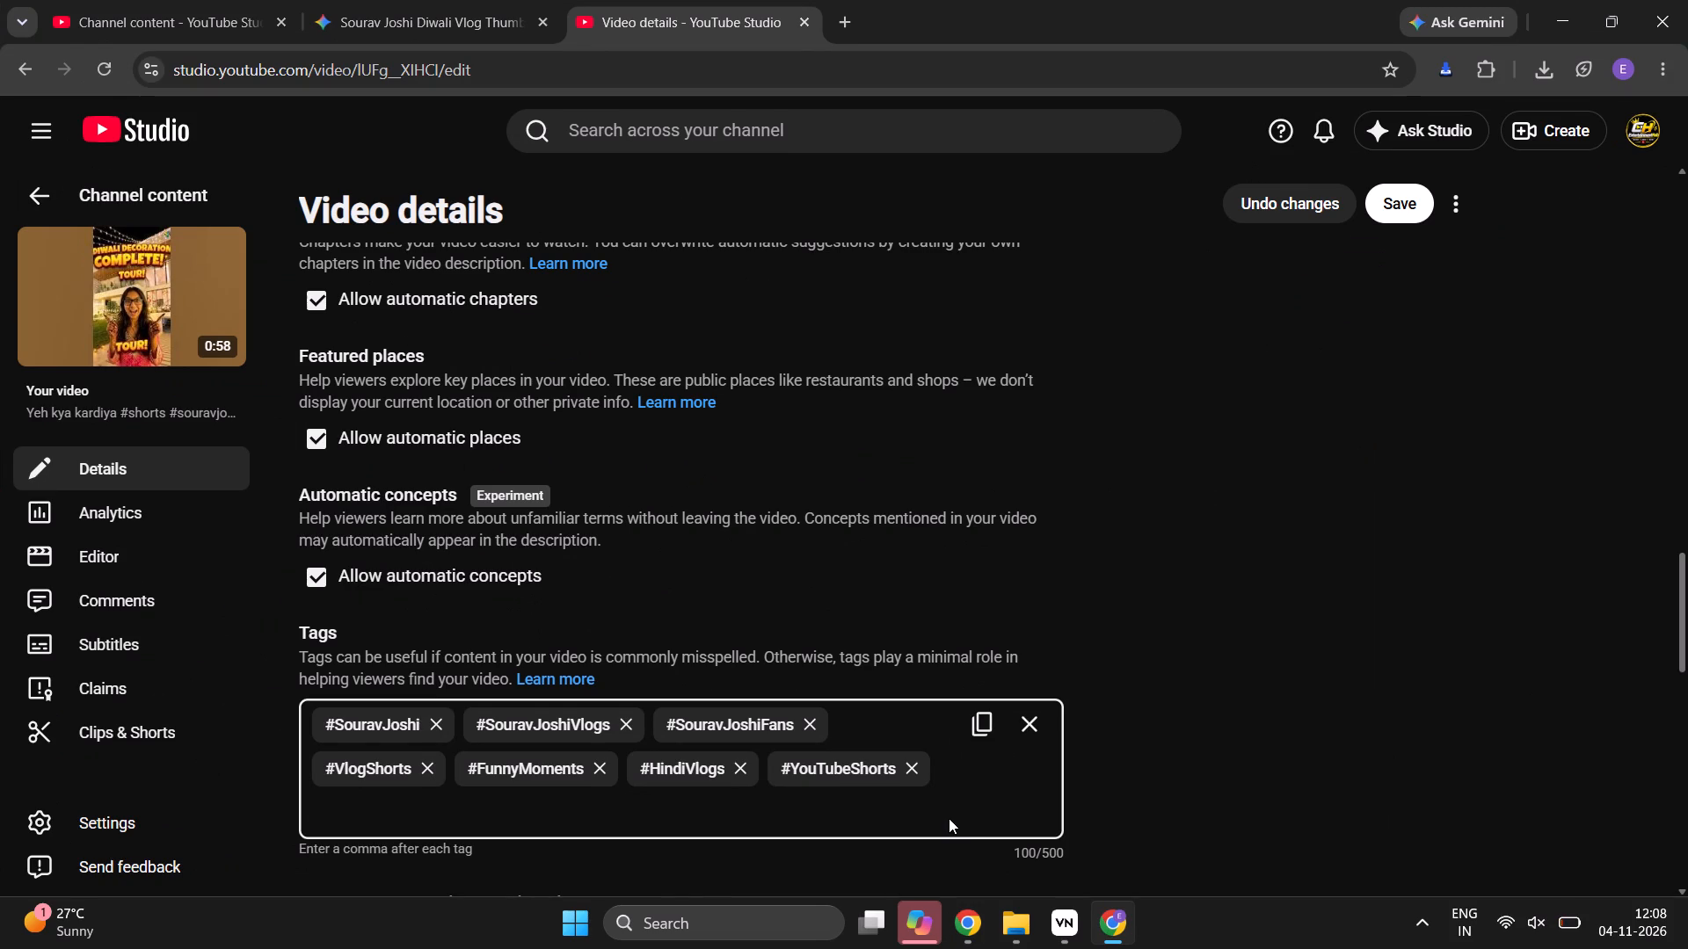
{"action": "key", "text": "shift+numbersign"}
{"action": "left_click", "coordinate": [943, 489]}
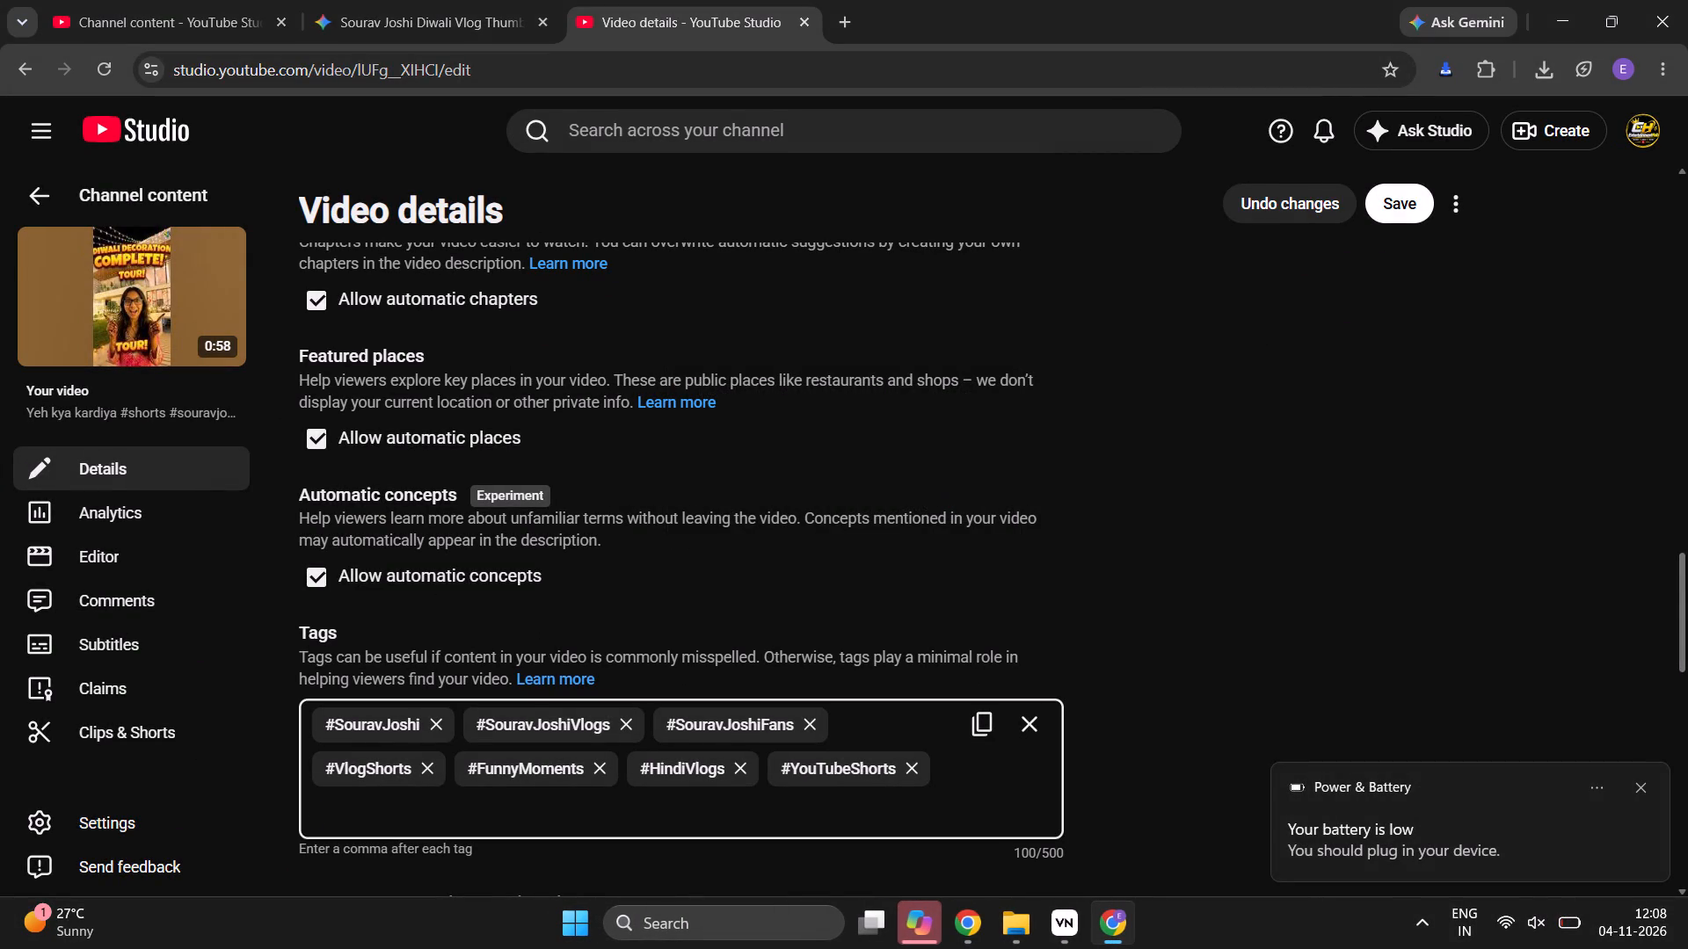
{"action": "key", "text": "shift+numbersign"}
{"action": "type", "text": "di"}
{"action": "type", "text": "wali"}
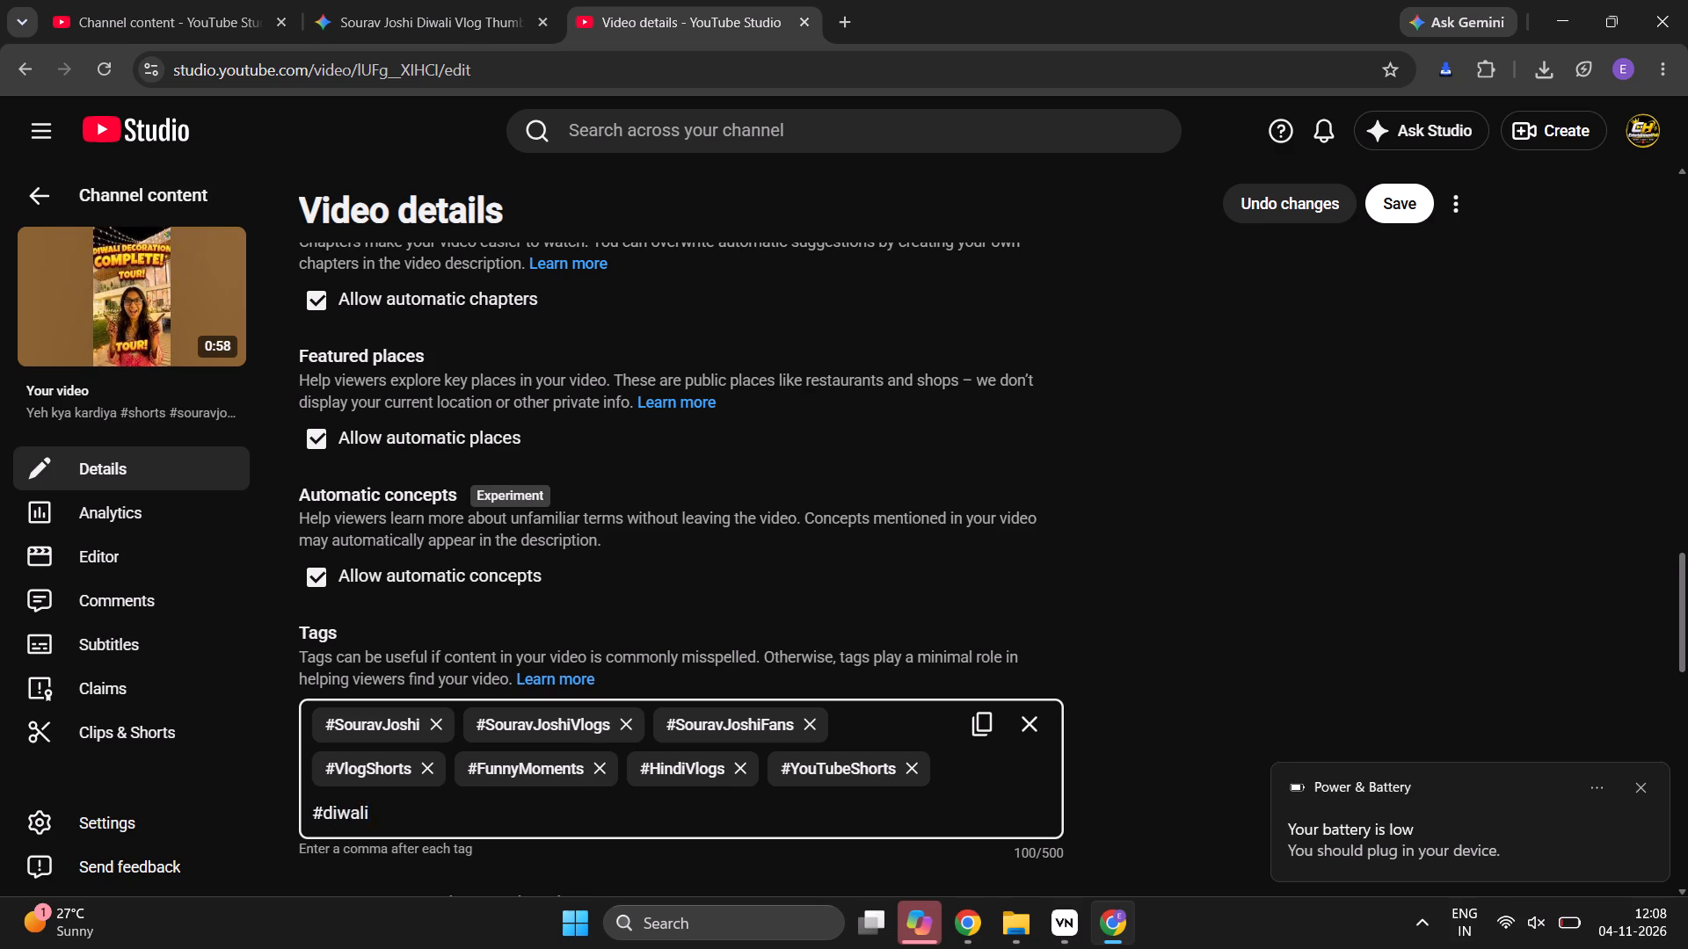
{"action": "type", "text": "vlo"}
{"action": "key", "text": "g"}
{"action": "key", "text": "Return"}
{"action": "key", "text": "shift+numbersign"}
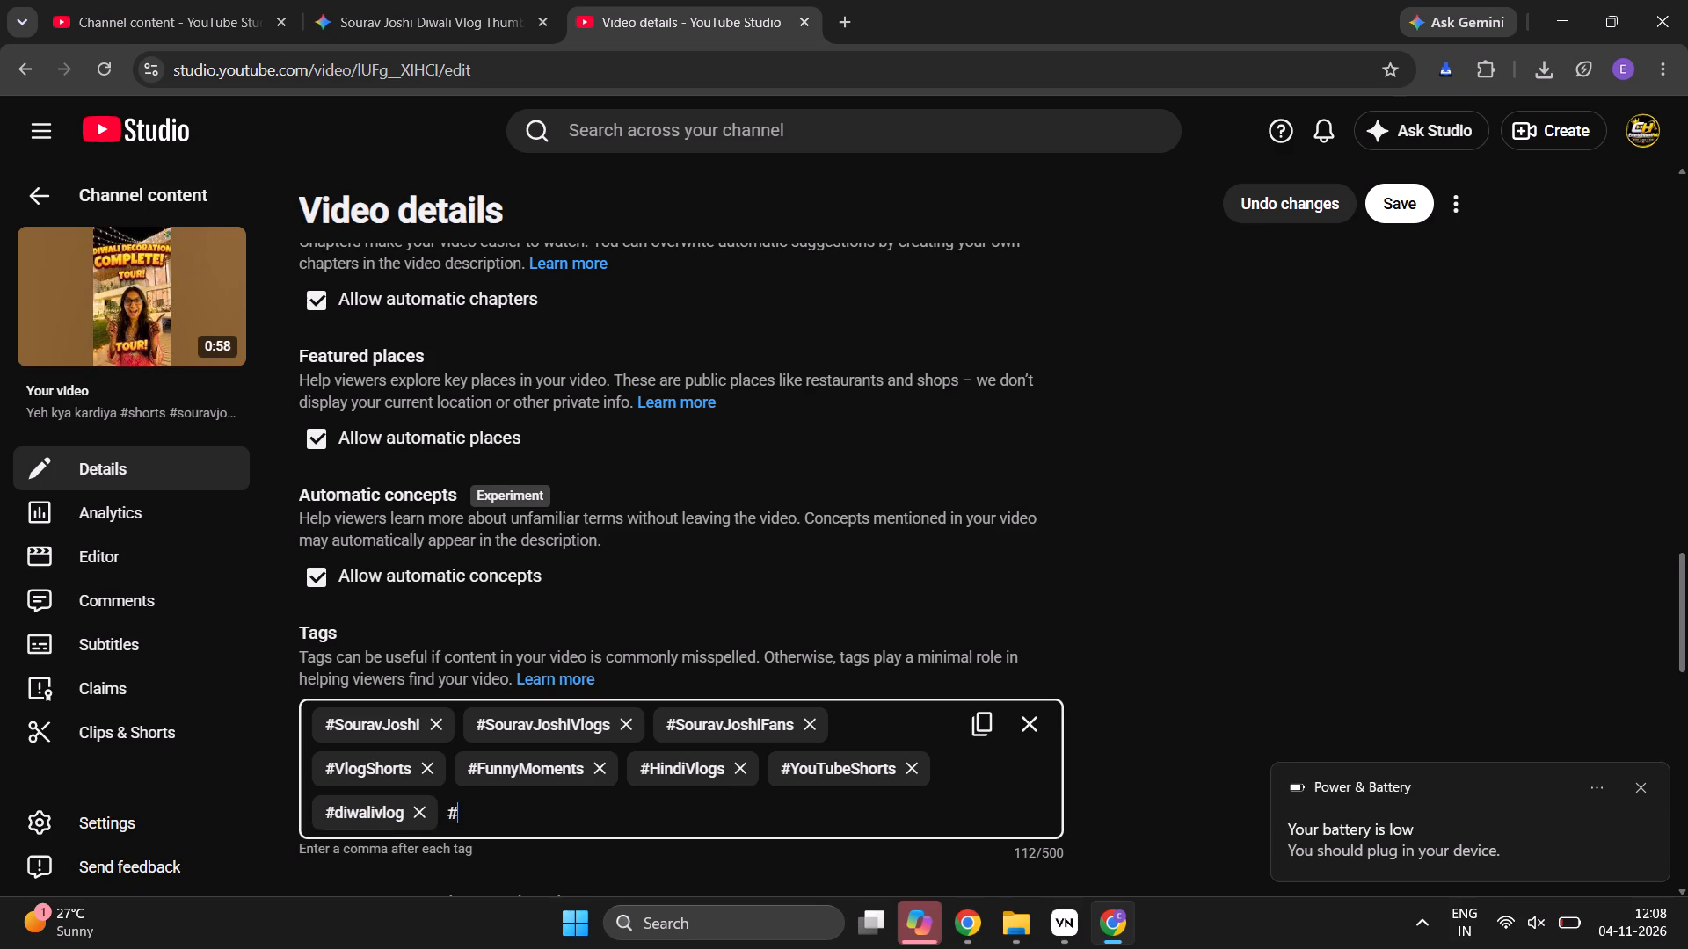
{"action": "type", "text": "diwali"}
{"action": "key", "text": "Return"}
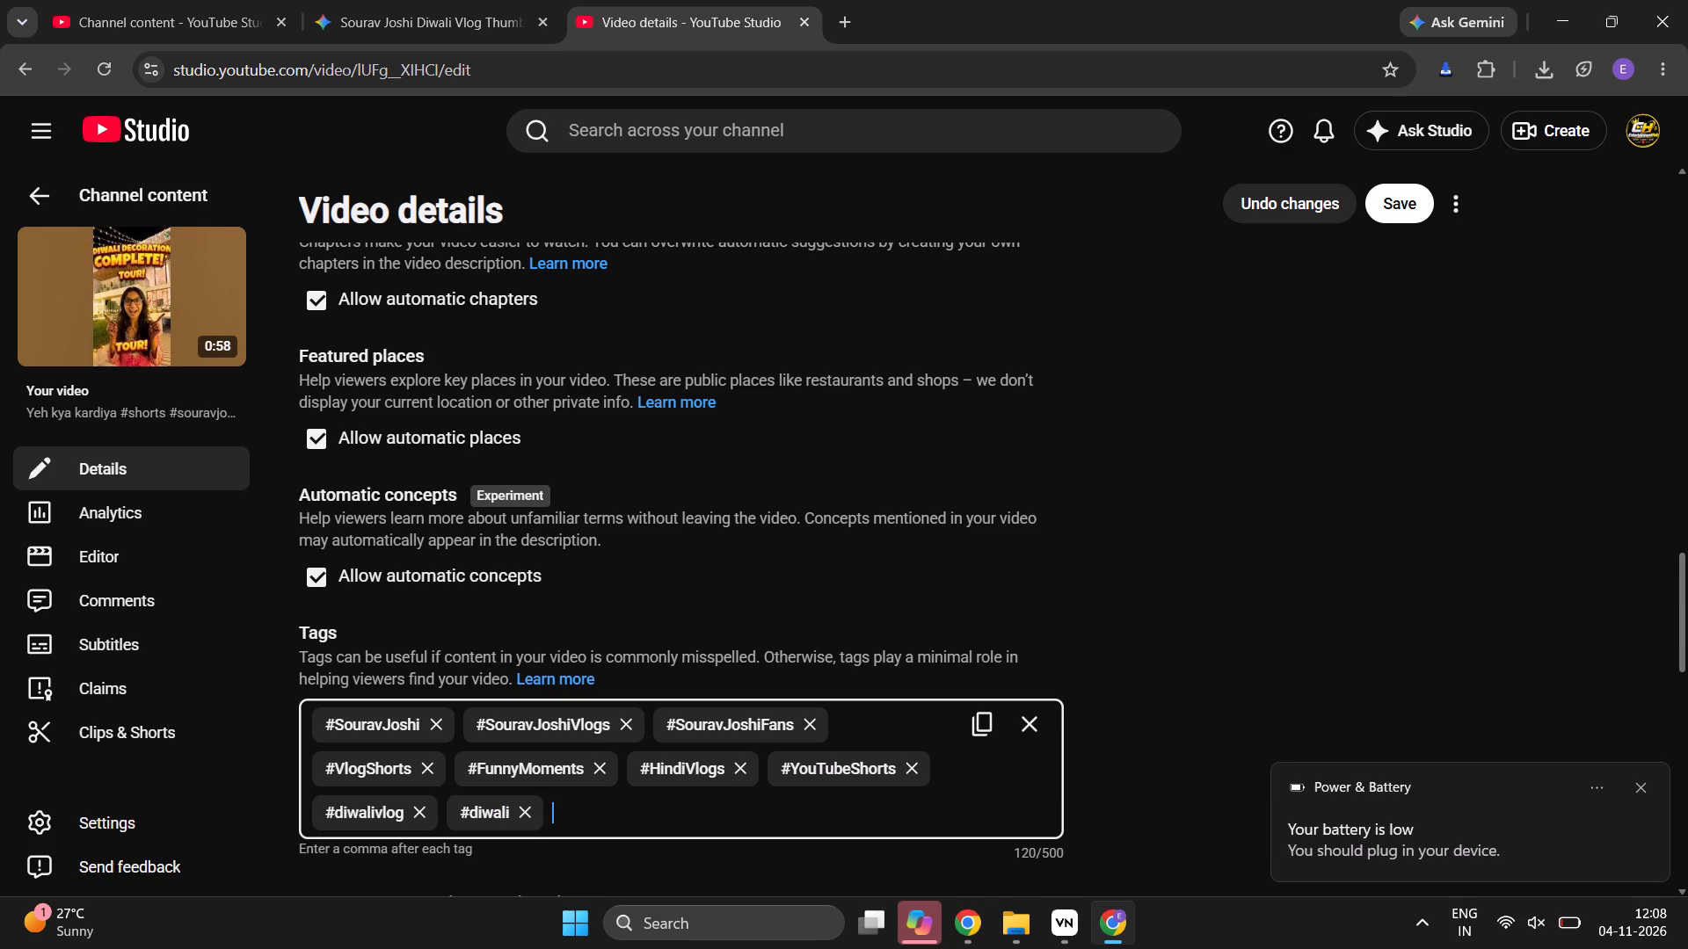
{"action": "type", "text": "Di"}
{"action": "type", "text": "walishorts"}
{"action": "key", "text": "Return"}
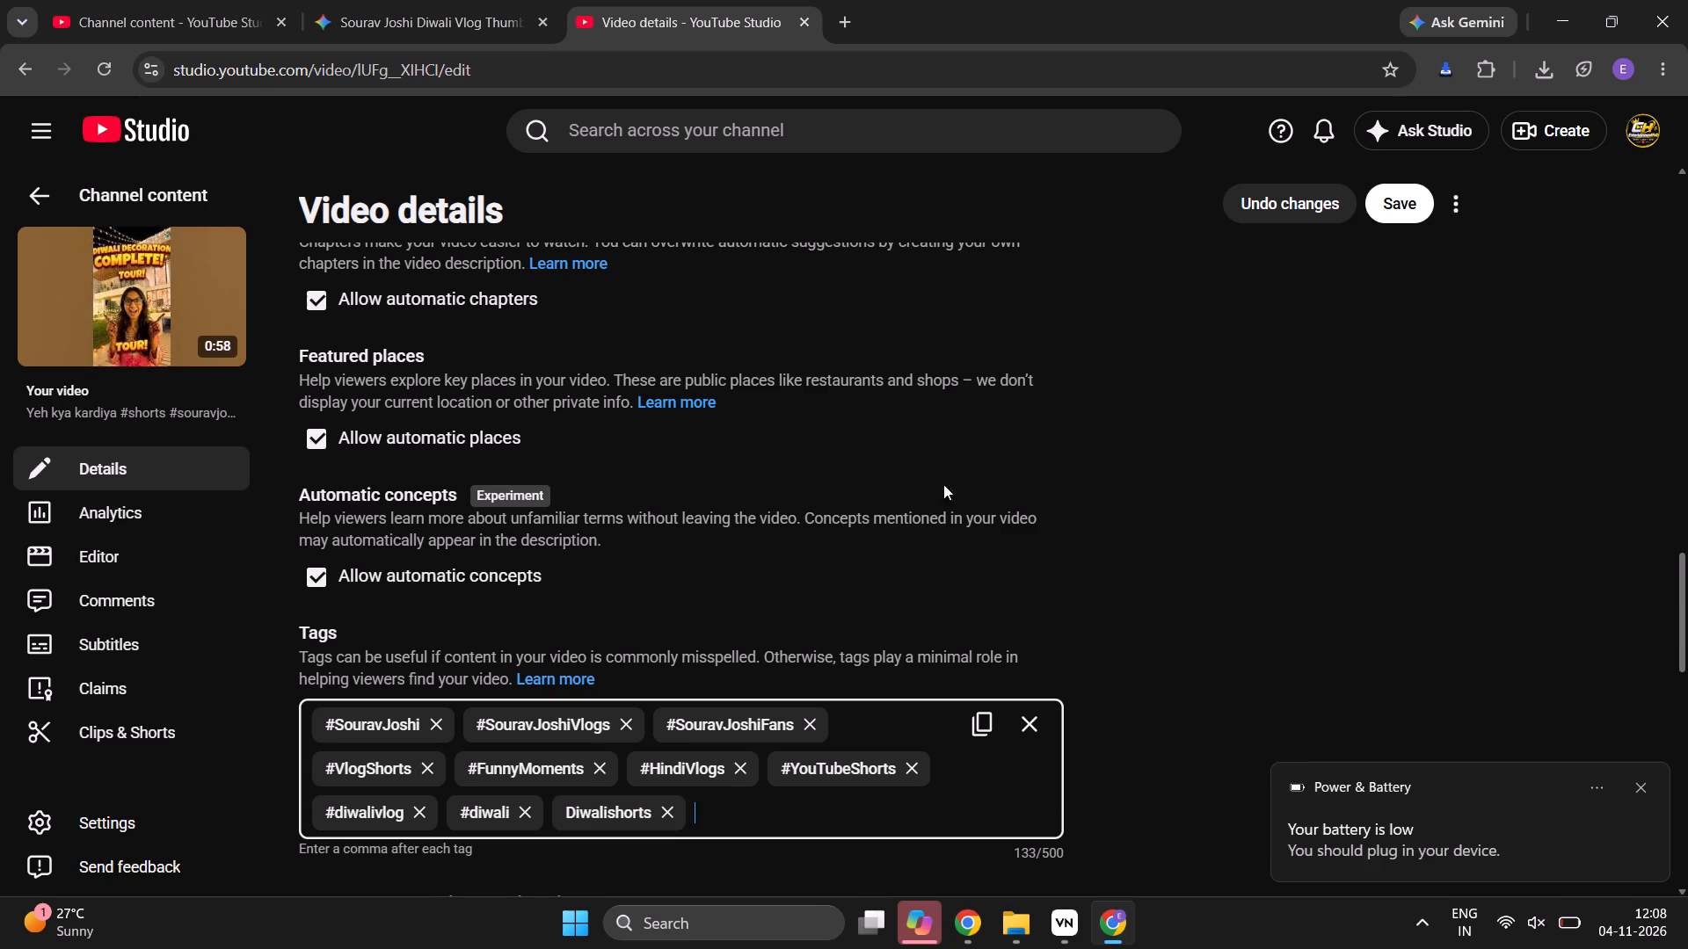
Review the short's other detail settings, from AI use and language to licence, remixing, category and comments.
{"action": "scroll", "coordinate": [829, 490], "scroll_direction": "up", "scroll_amount": 2}
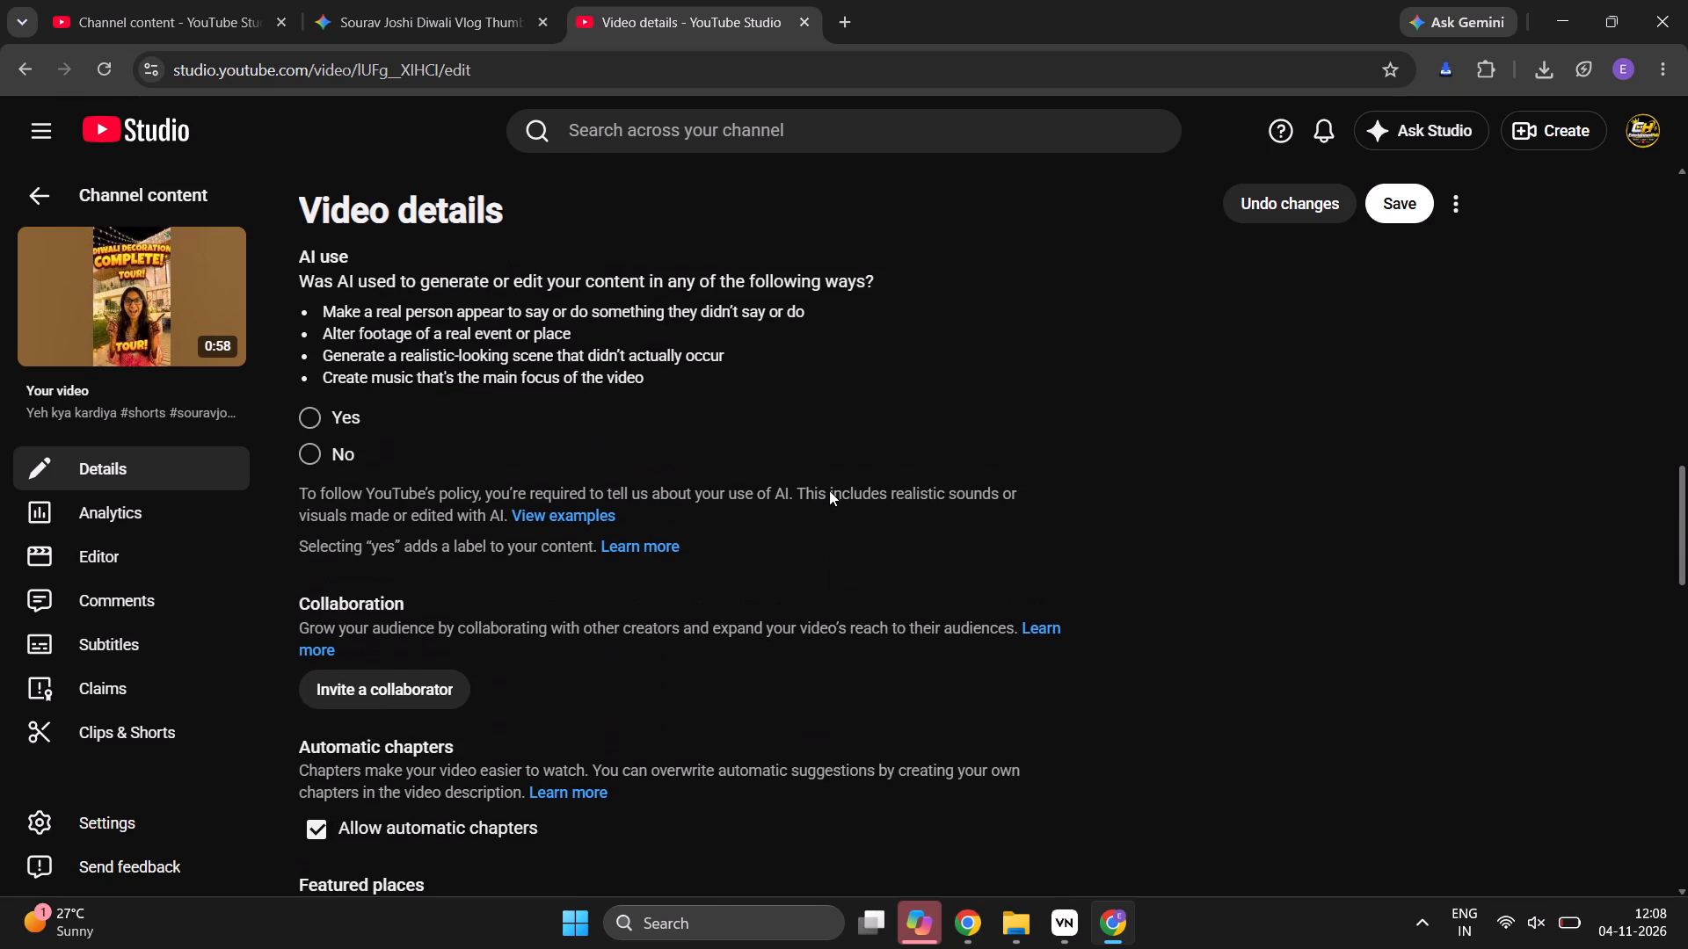
{"action": "scroll", "coordinate": [829, 490], "scroll_direction": "up", "scroll_amount": 3}
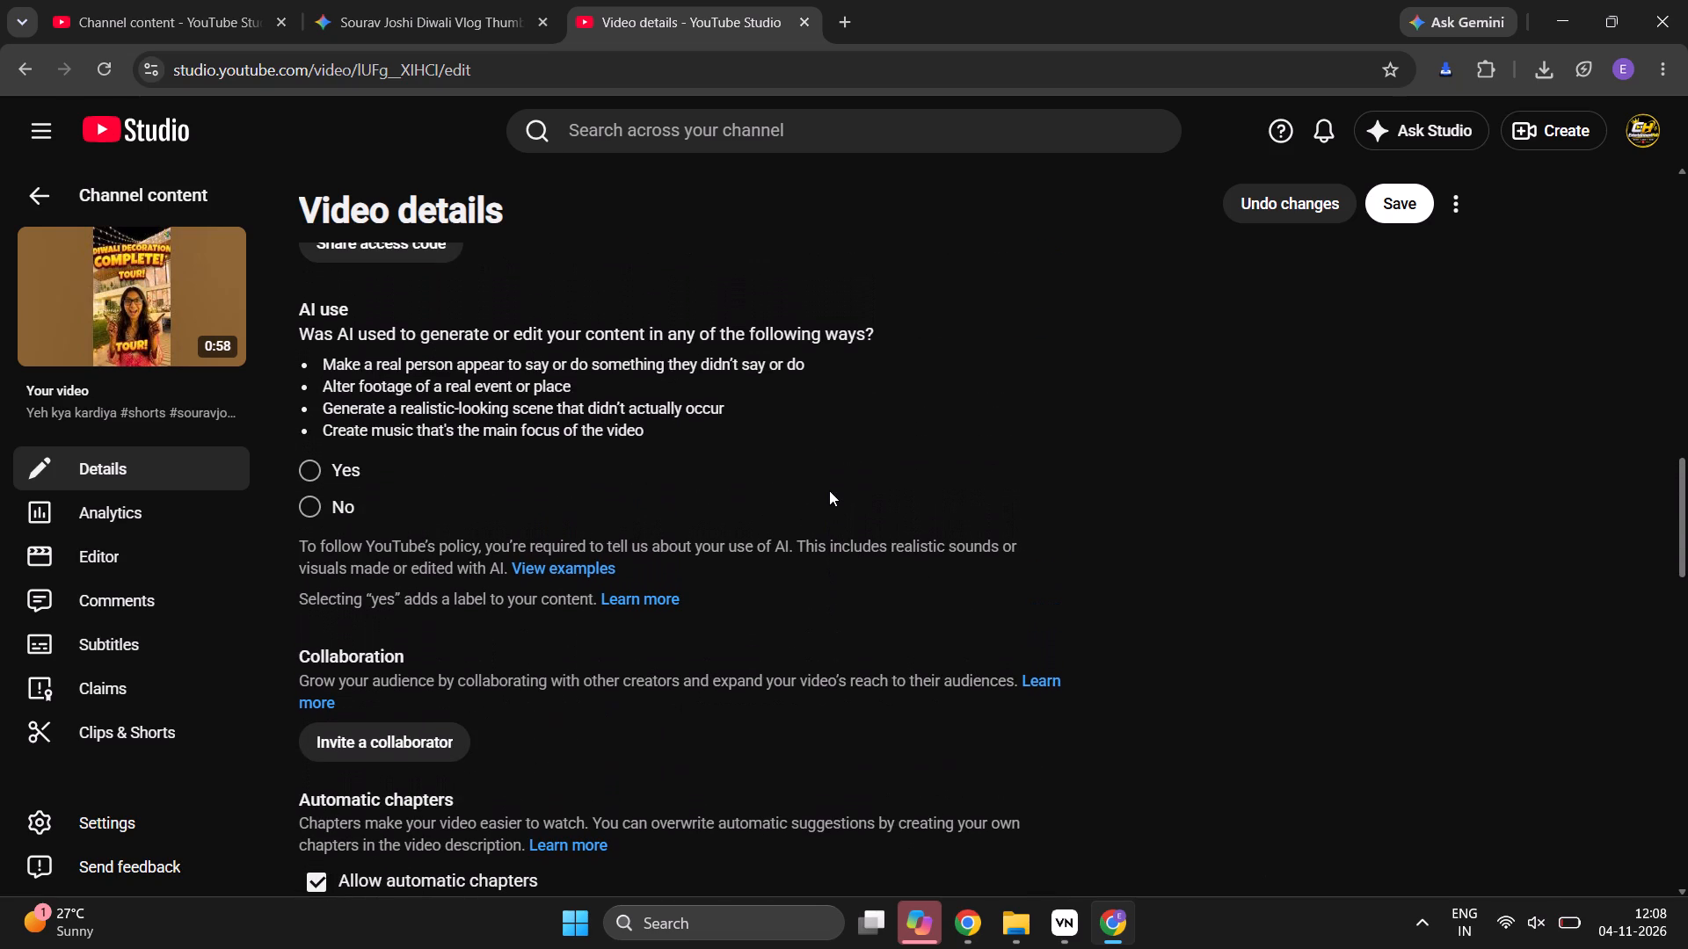
{"action": "scroll", "coordinate": [829, 490], "scroll_direction": "up", "scroll_amount": 1}
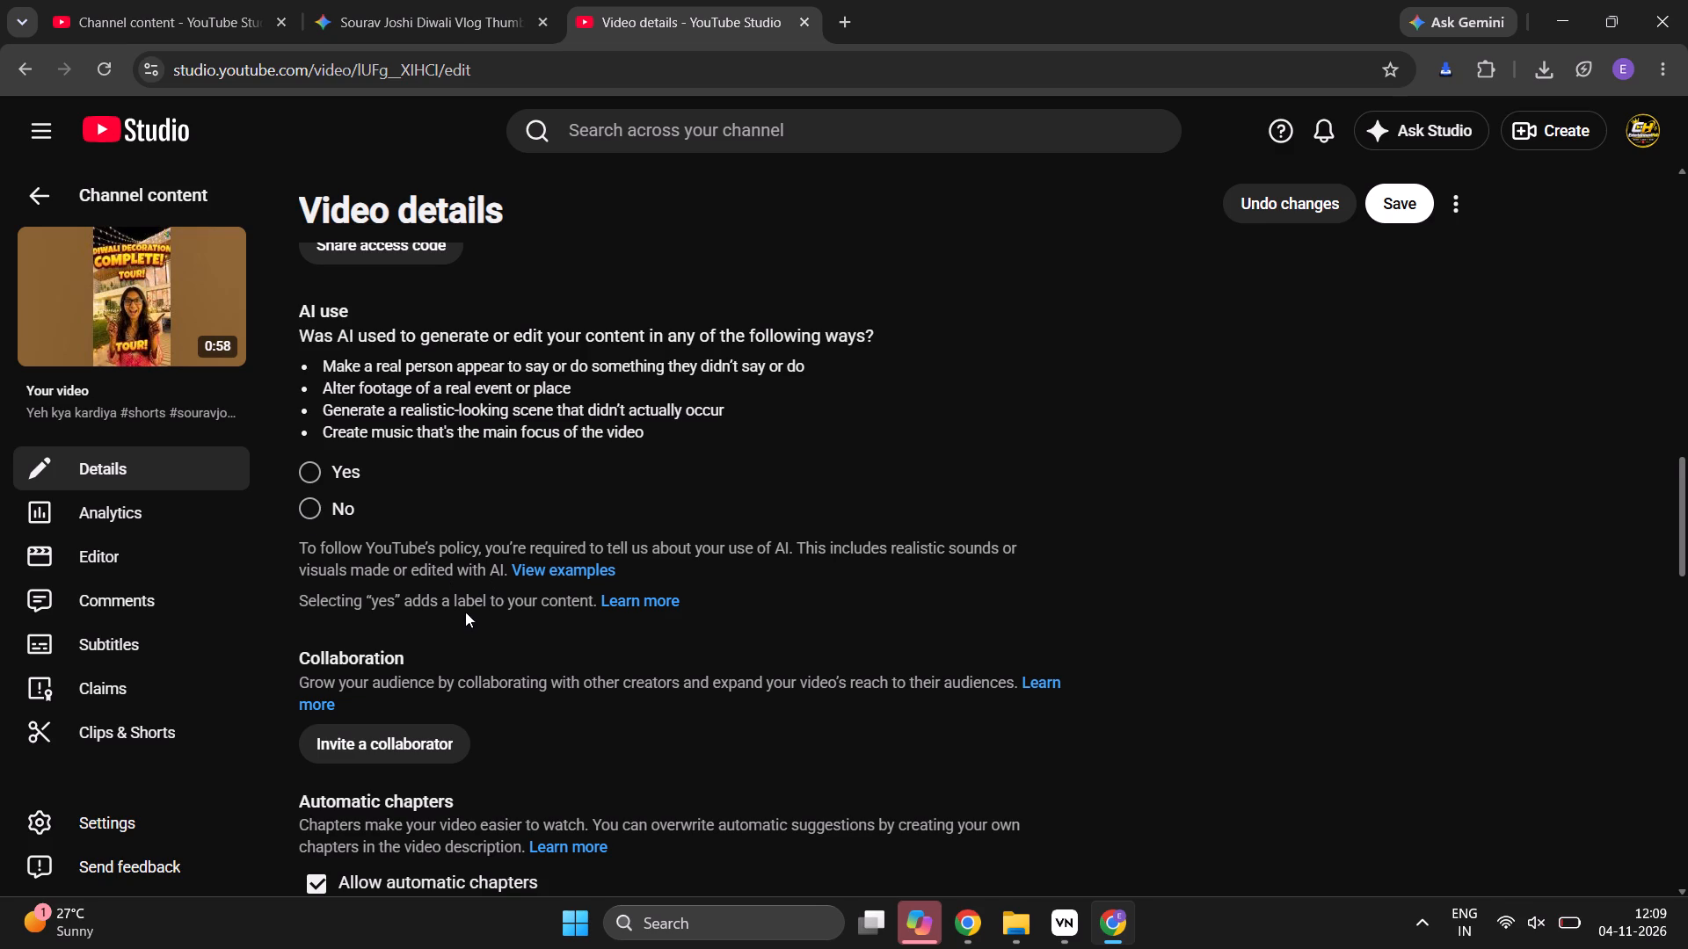
{"action": "scroll", "coordinate": [466, 614], "scroll_direction": "down", "scroll_amount": 1}
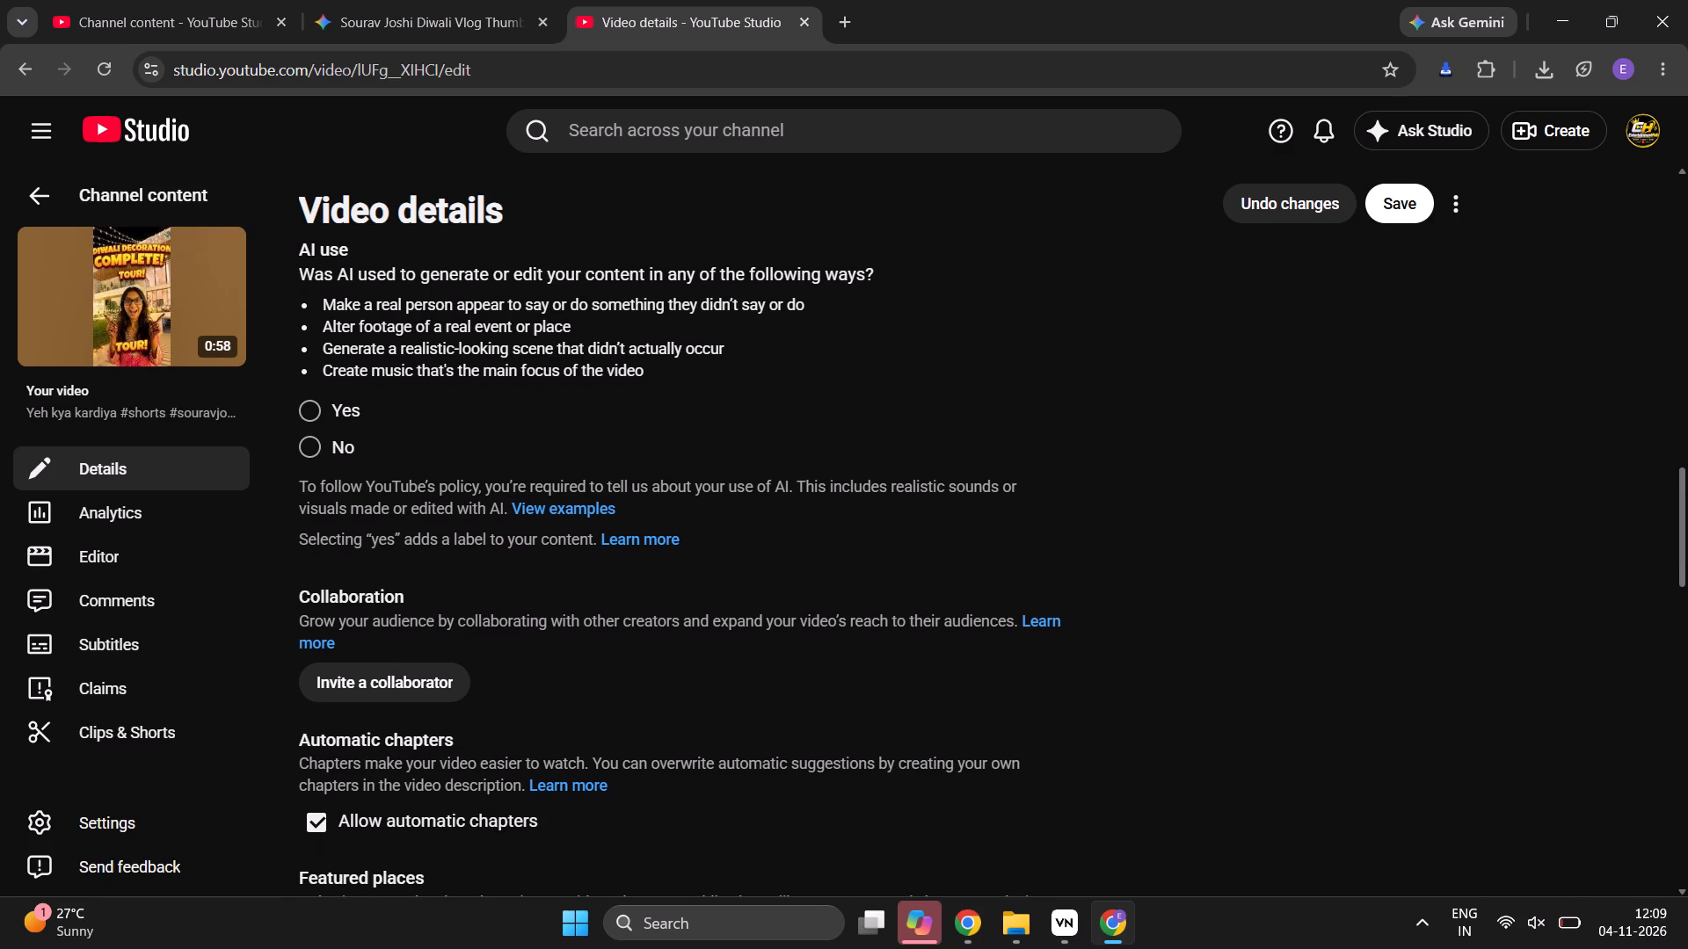
{"action": "scroll", "coordinate": [466, 614], "scroll_direction": "down", "scroll_amount": 4}
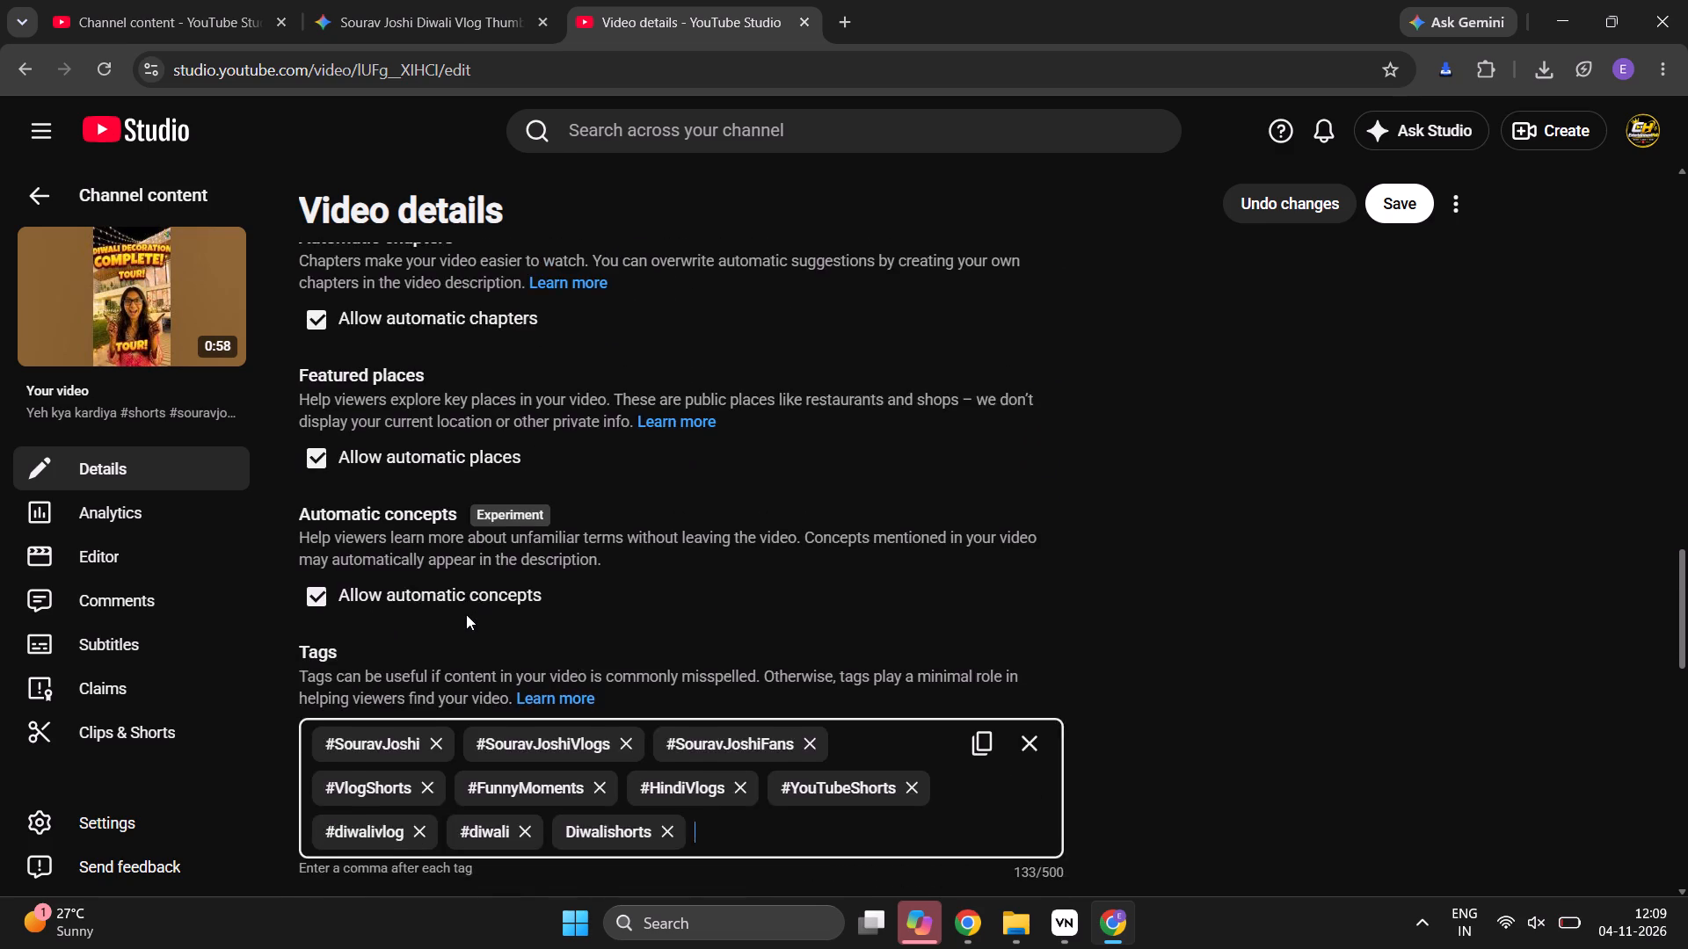
{"action": "scroll", "coordinate": [466, 614], "scroll_direction": "down", "scroll_amount": 4}
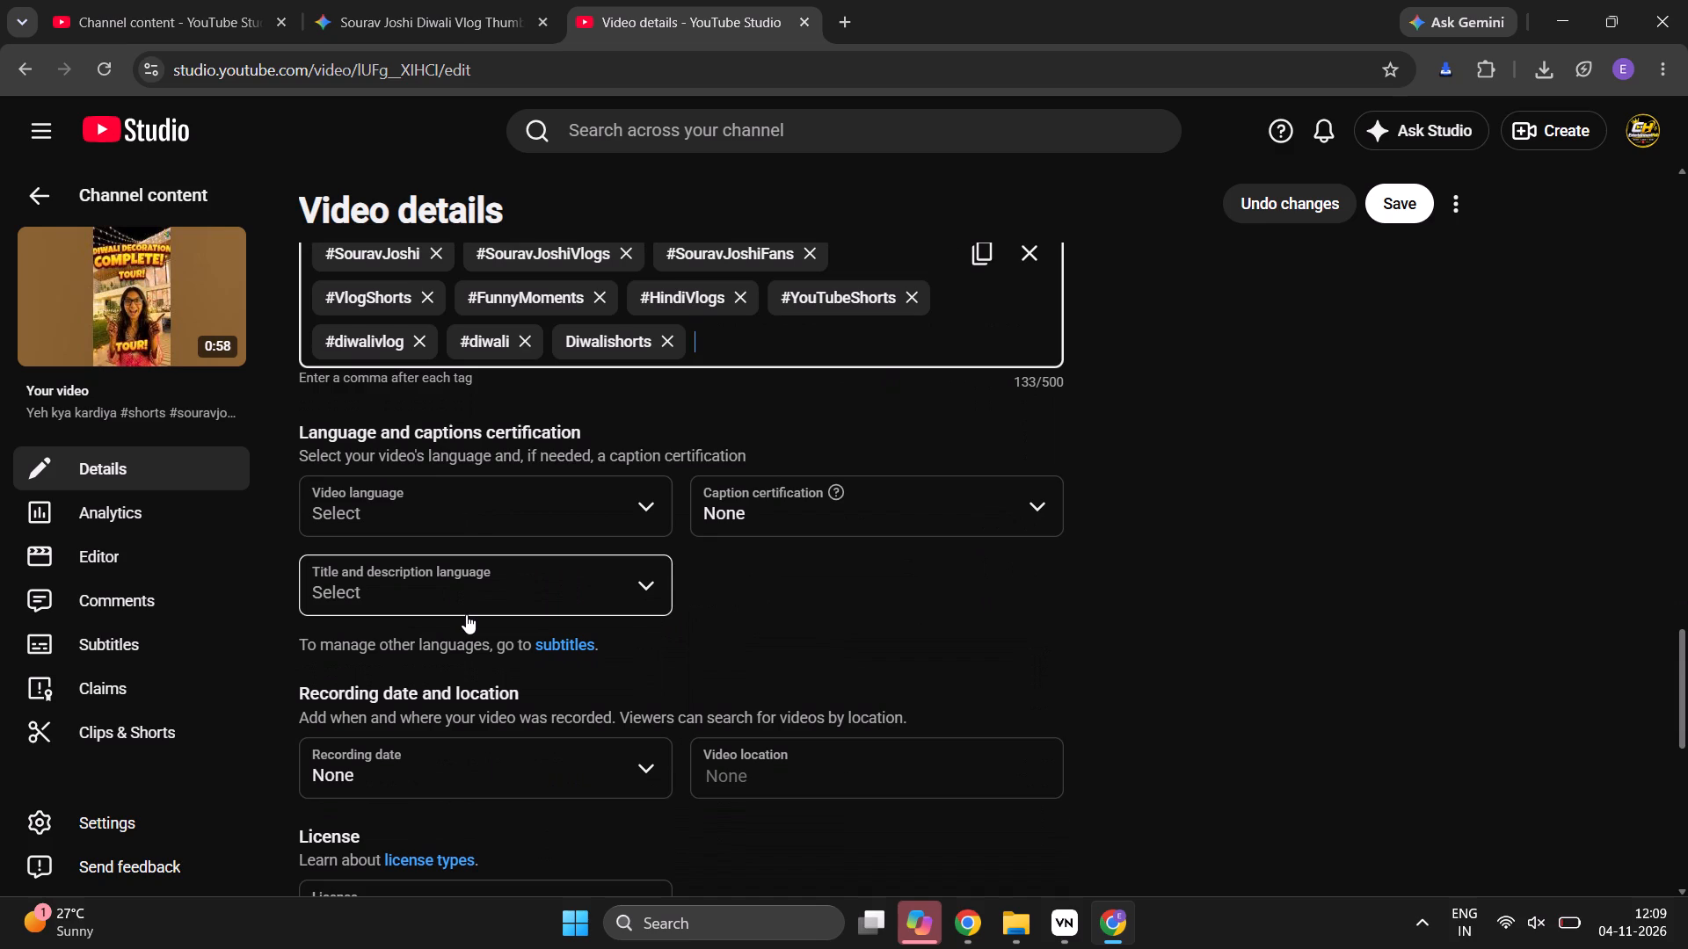
{"action": "scroll", "coordinate": [562, 643], "scroll_direction": "down", "scroll_amount": 1}
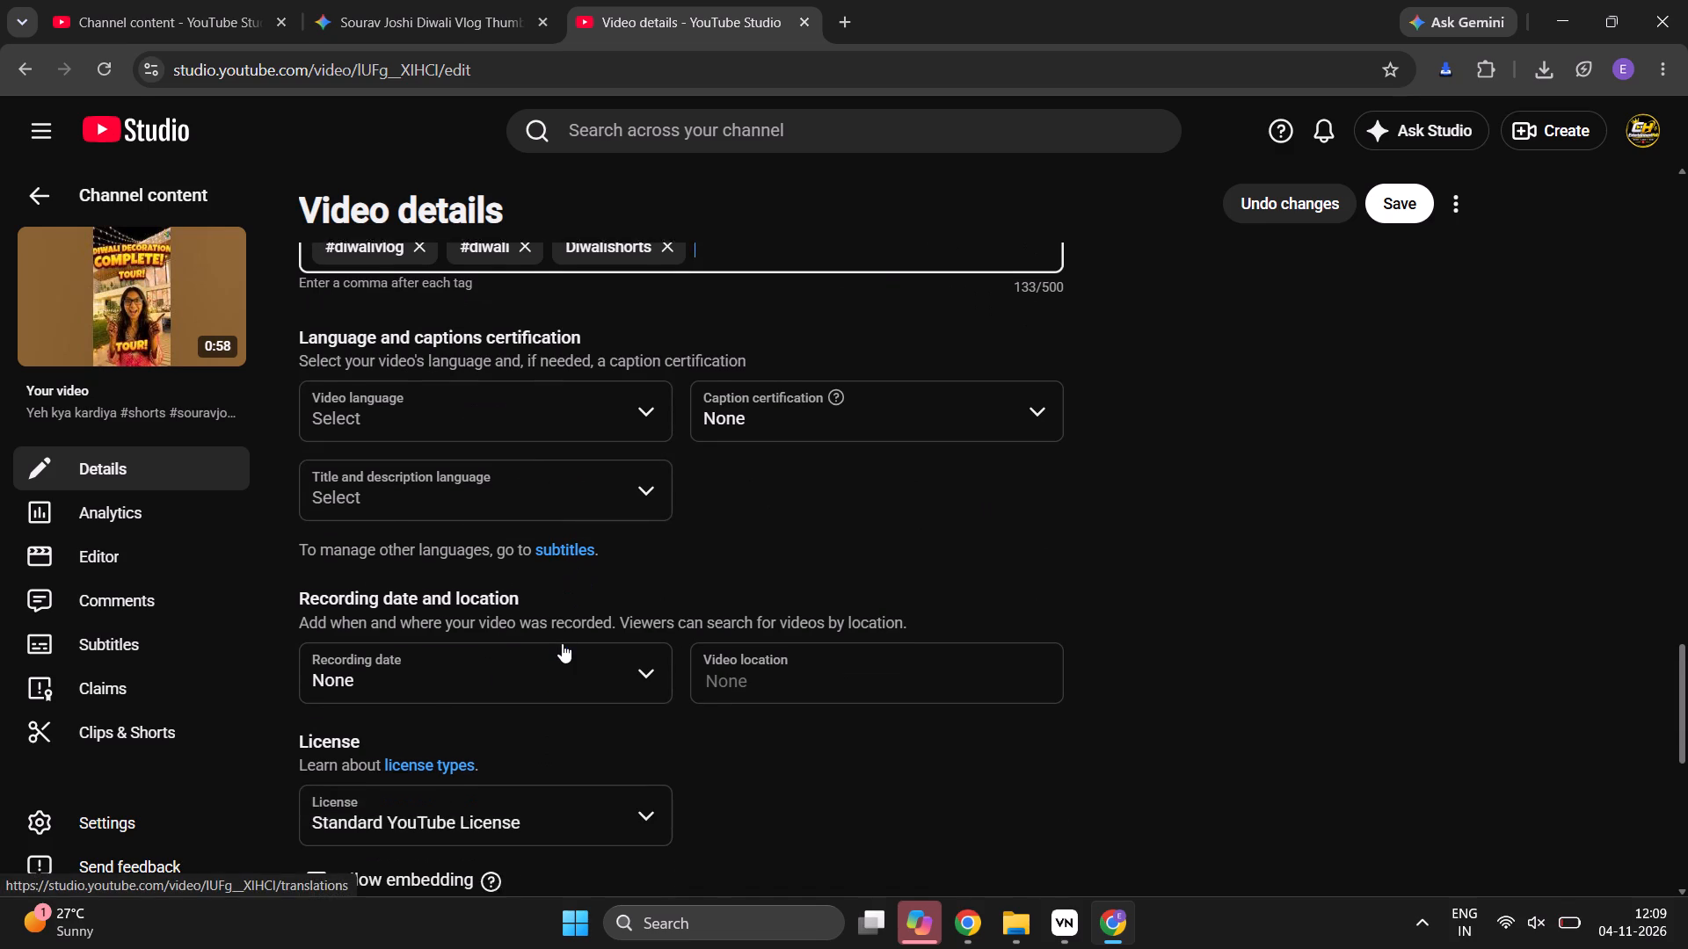
{"action": "scroll", "coordinate": [562, 643], "scroll_direction": "down", "scroll_amount": 1}
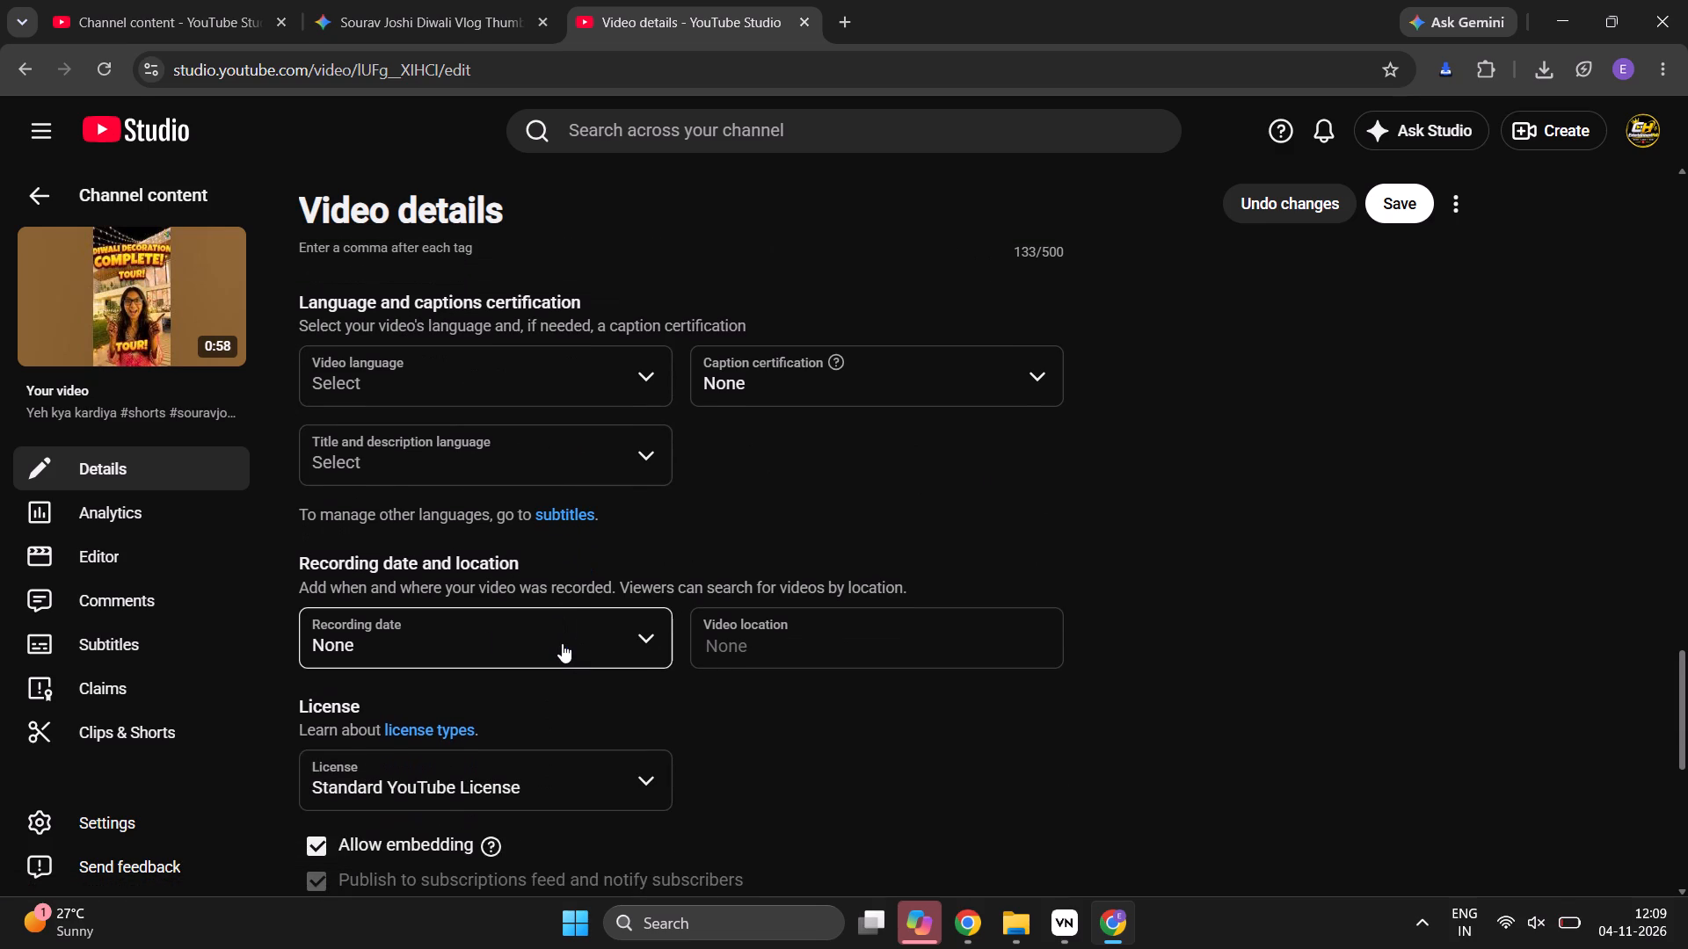
{"action": "scroll", "coordinate": [562, 643], "scroll_direction": "down", "scroll_amount": 3}
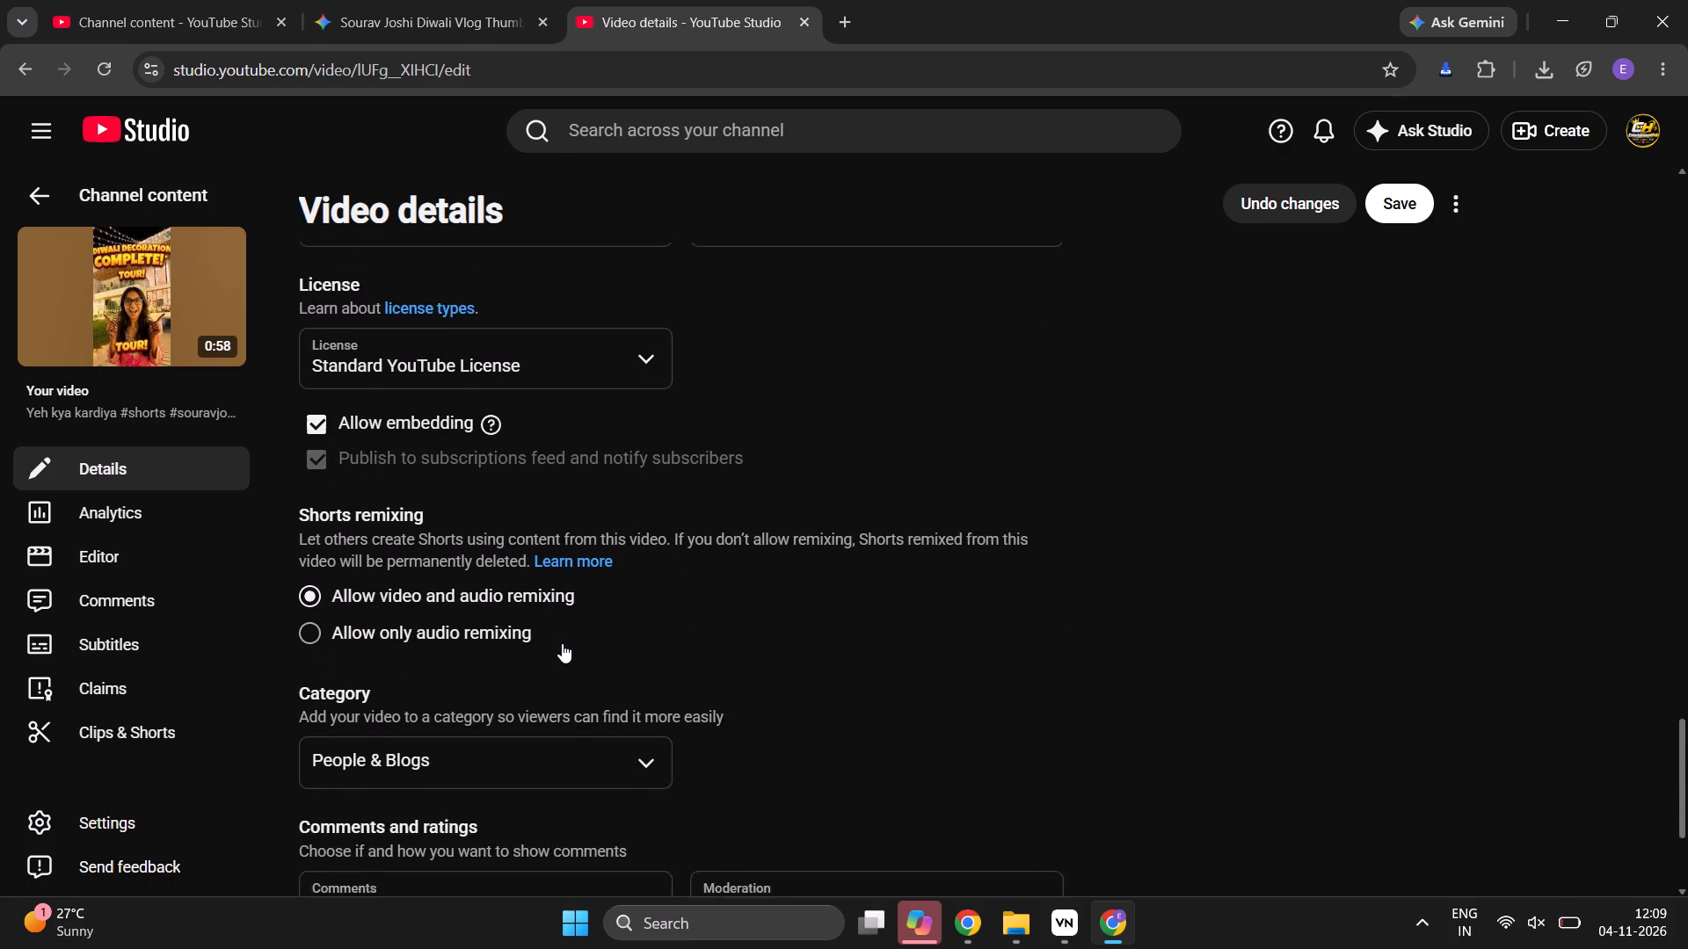
{"action": "scroll", "coordinate": [562, 643], "scroll_direction": "down", "scroll_amount": 1}
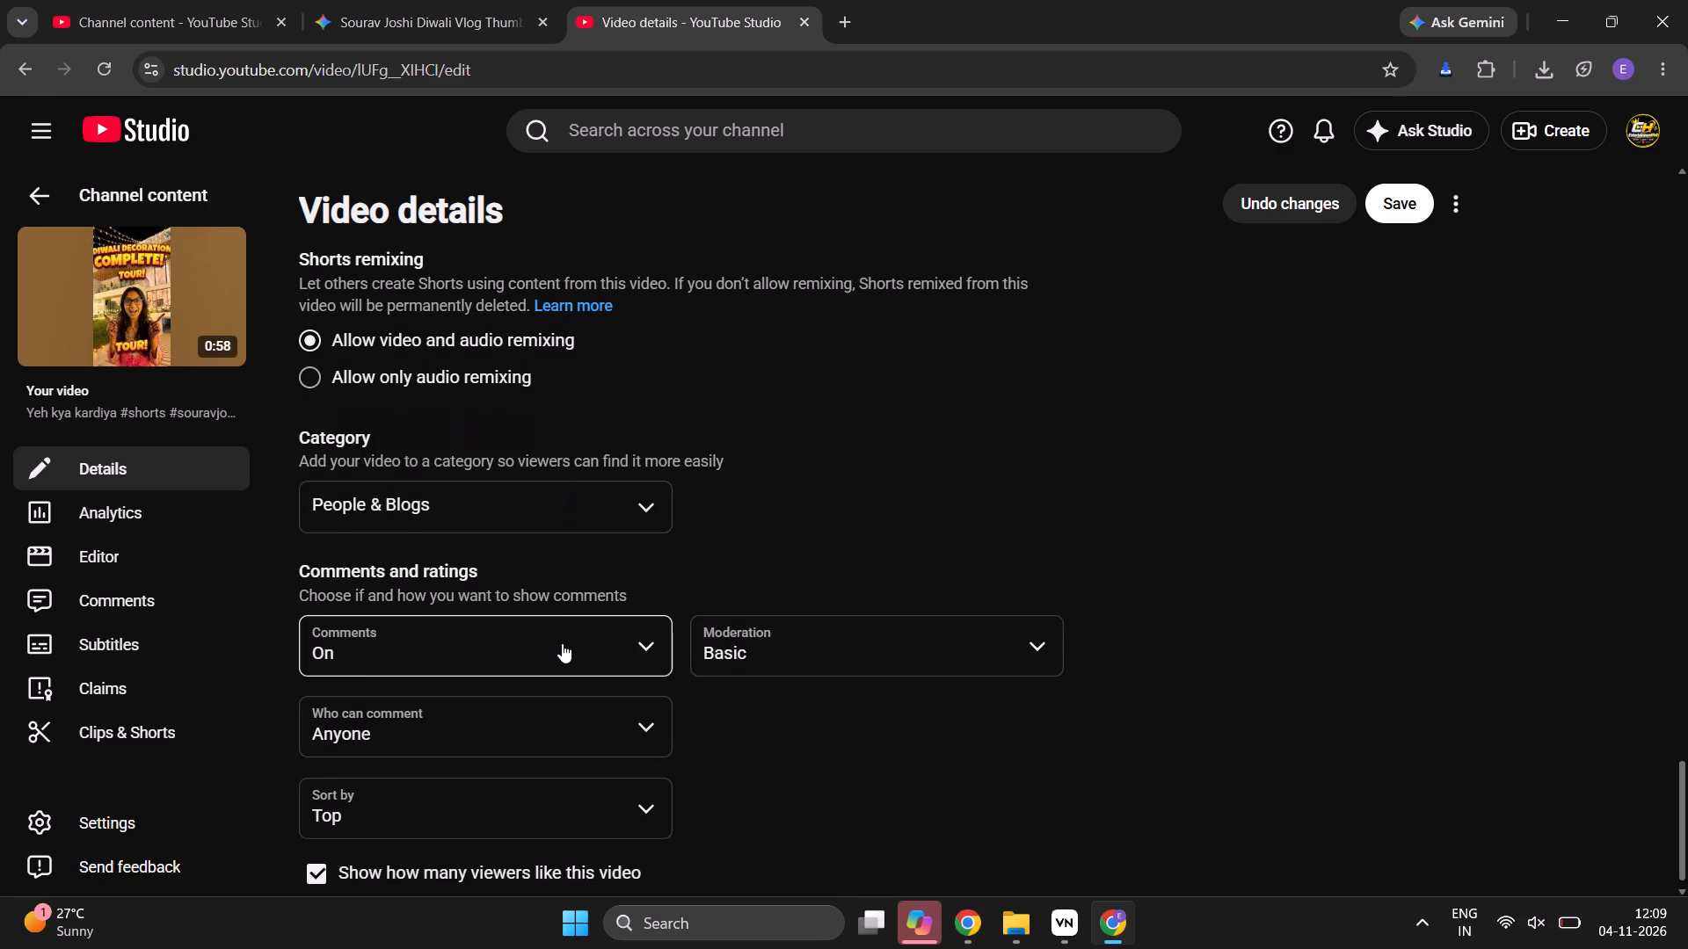
{"action": "scroll", "coordinate": [562, 643], "scroll_direction": "down", "scroll_amount": 1}
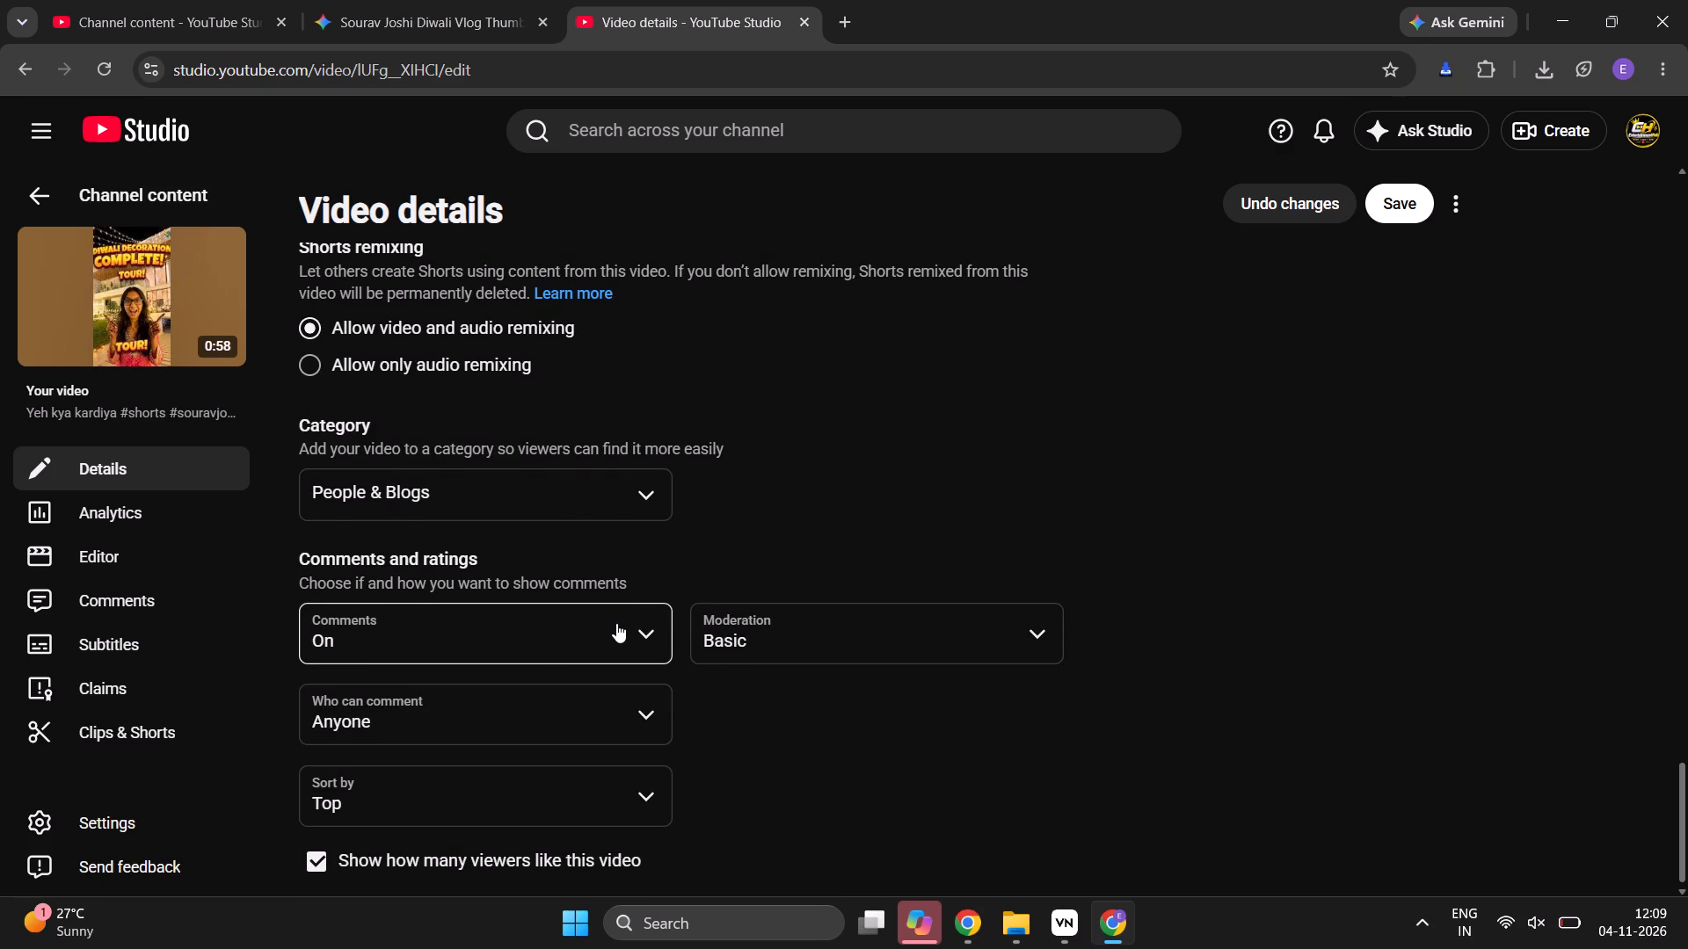
Turn off the option to show how many viewers like this video.
{"action": "scroll", "coordinate": [621, 646], "scroll_direction": "up", "scroll_amount": 1}
{"action": "scroll", "coordinate": [621, 646], "scroll_direction": "down", "scroll_amount": 1}
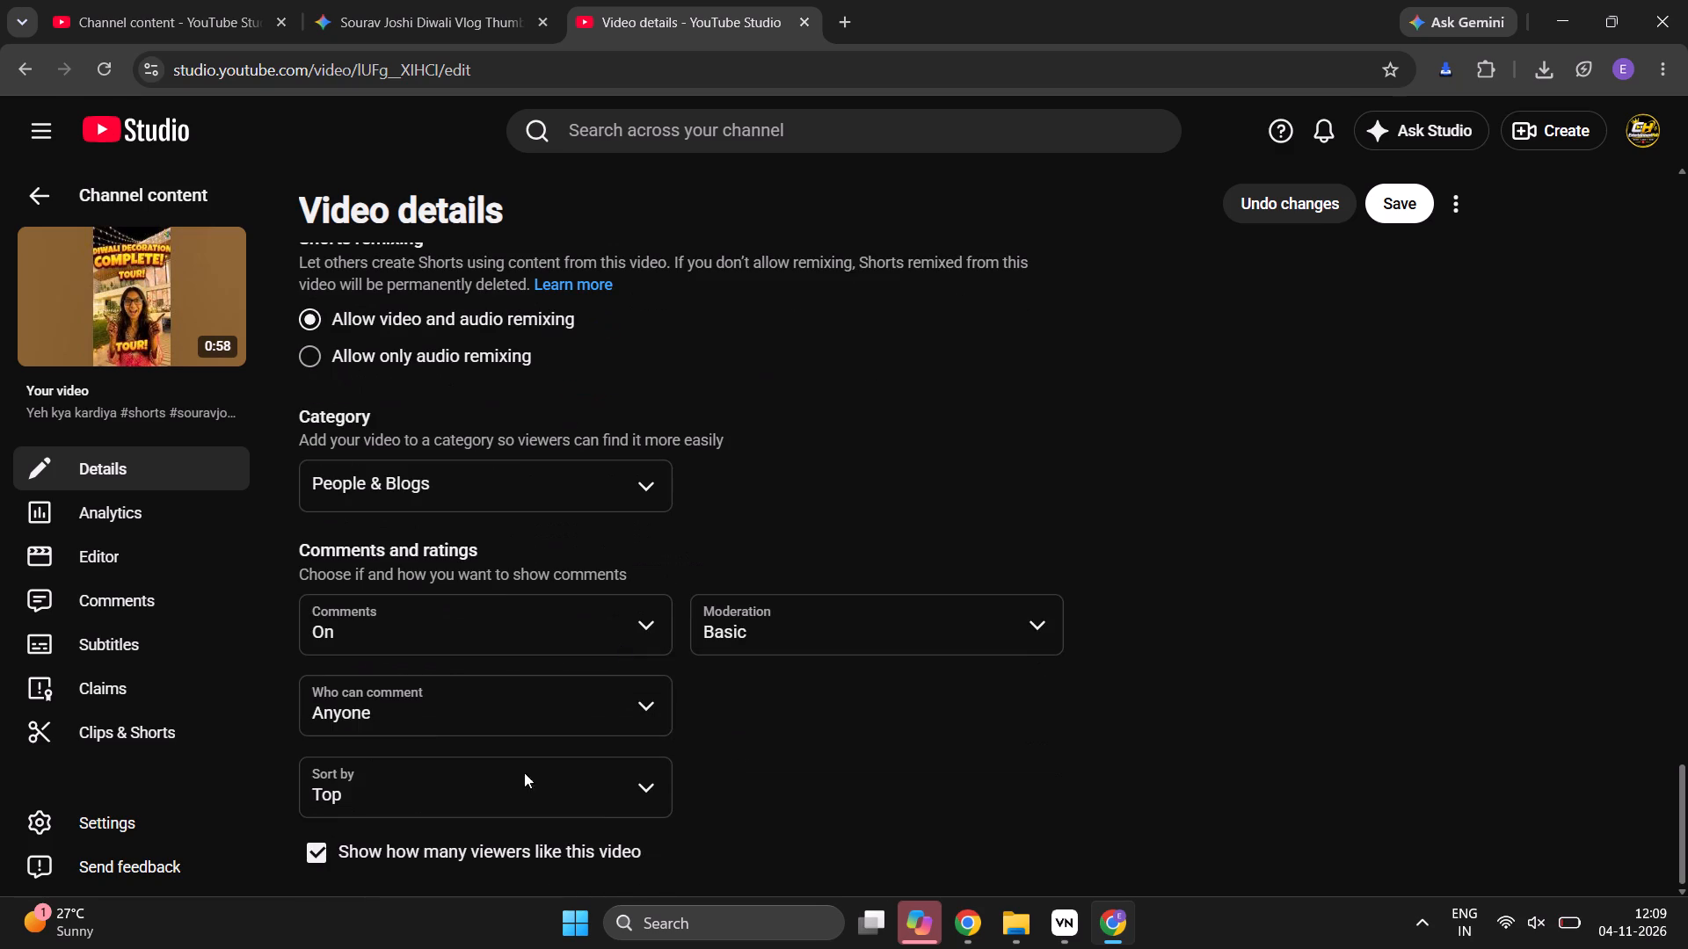
{"action": "left_click", "coordinate": [327, 854]}
Review the short's settings from comments and ratings back up to its tags, including the list of video languages.
{"action": "scroll", "coordinate": [698, 579], "scroll_direction": "up", "scroll_amount": 5}
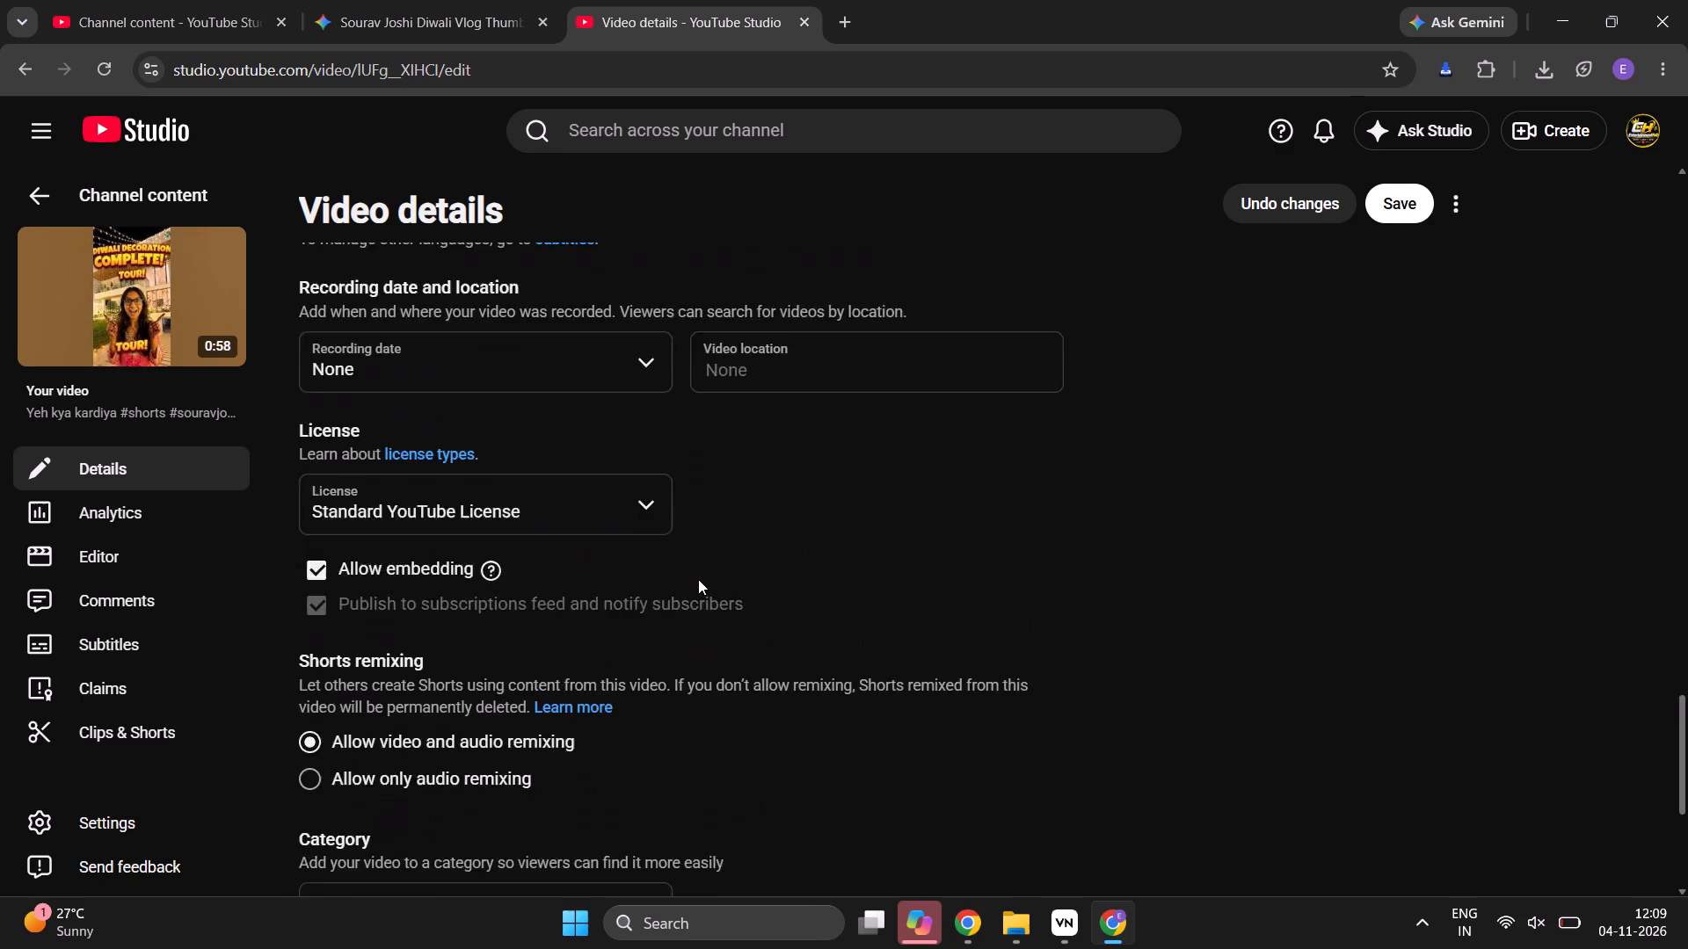
{"action": "scroll", "coordinate": [698, 579], "scroll_direction": "up", "scroll_amount": 1}
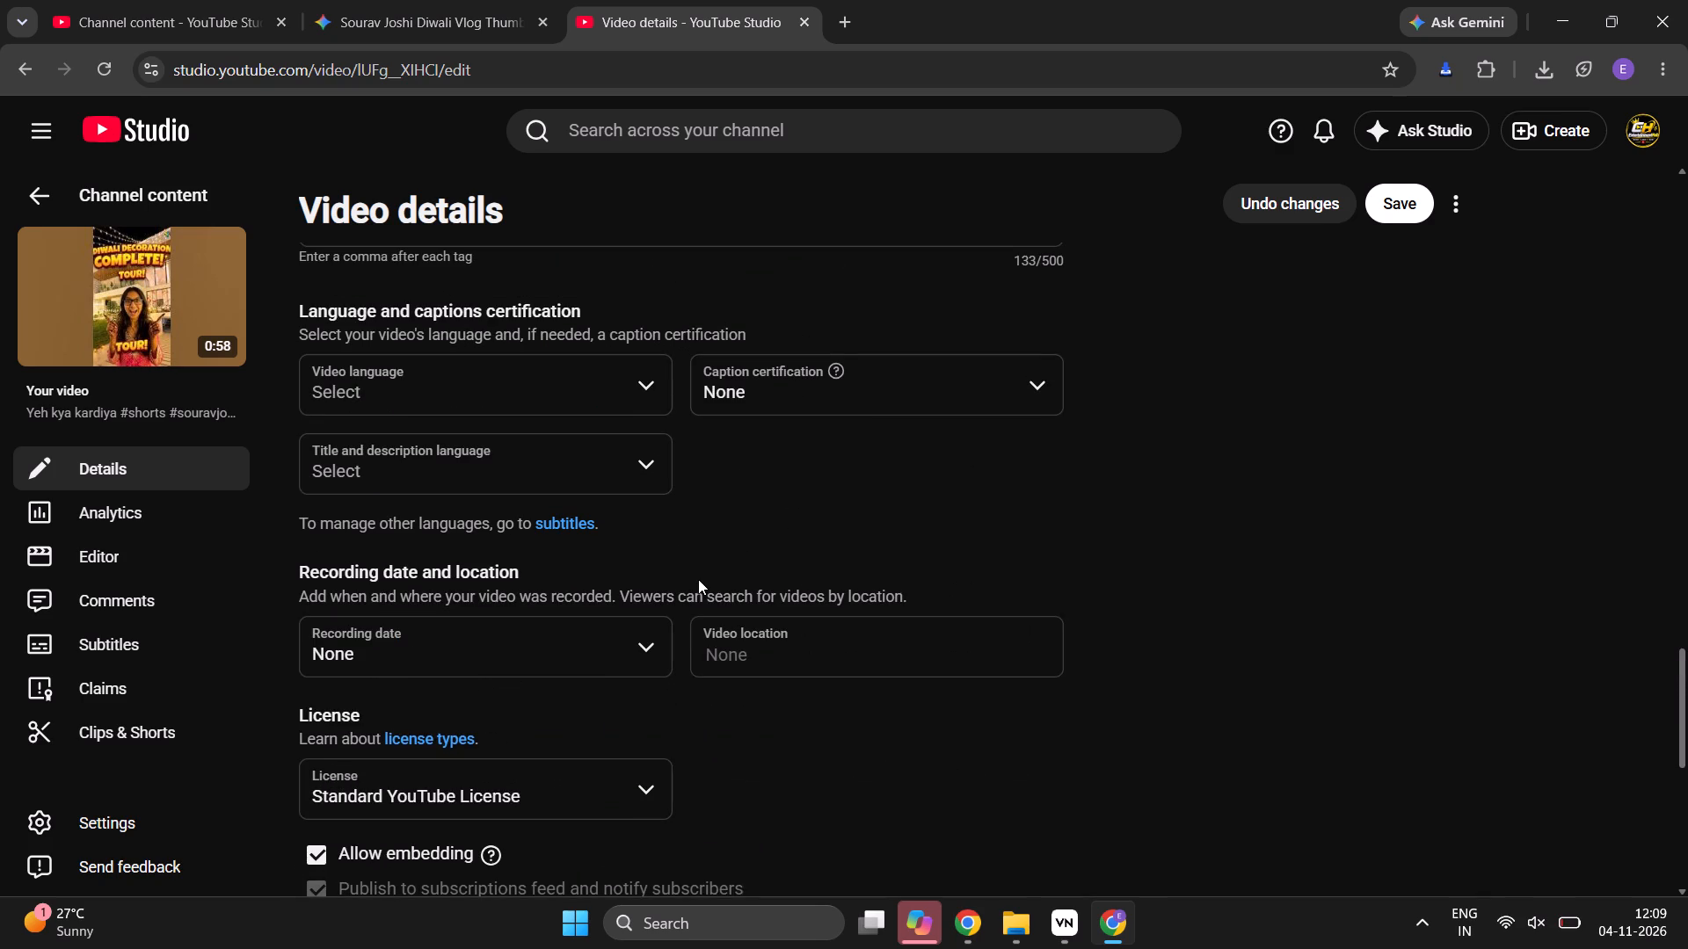
{"action": "scroll", "coordinate": [698, 579], "scroll_direction": "up", "scroll_amount": 1}
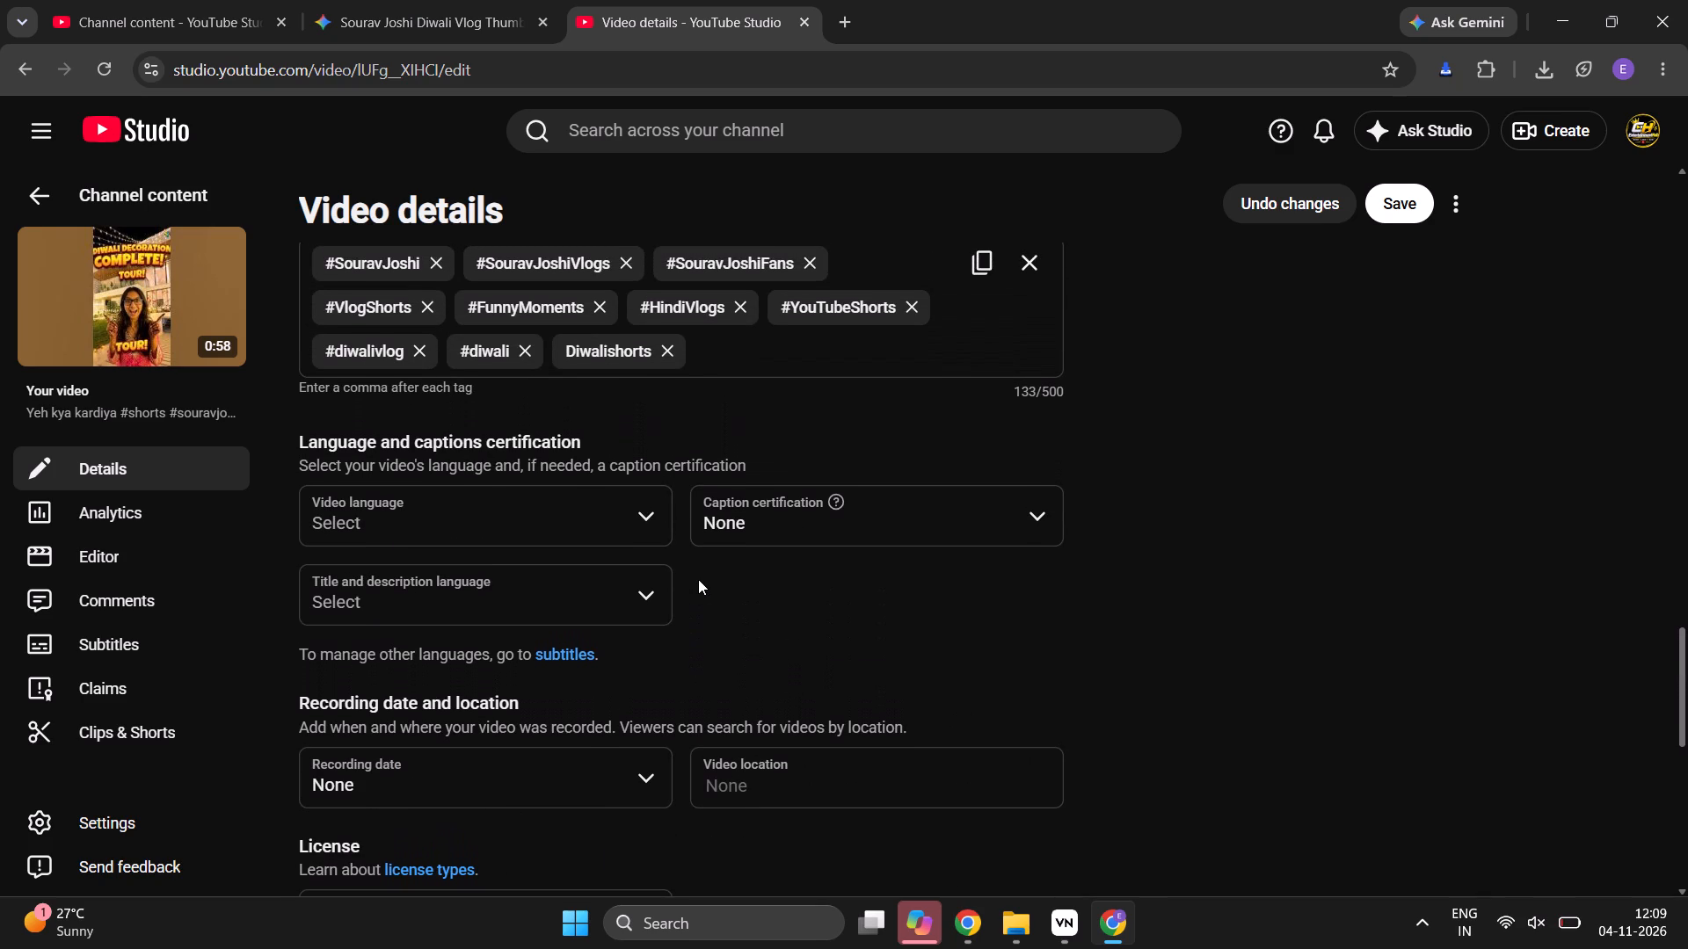
{"action": "scroll", "coordinate": [694, 596], "scroll_direction": "up", "scroll_amount": 2}
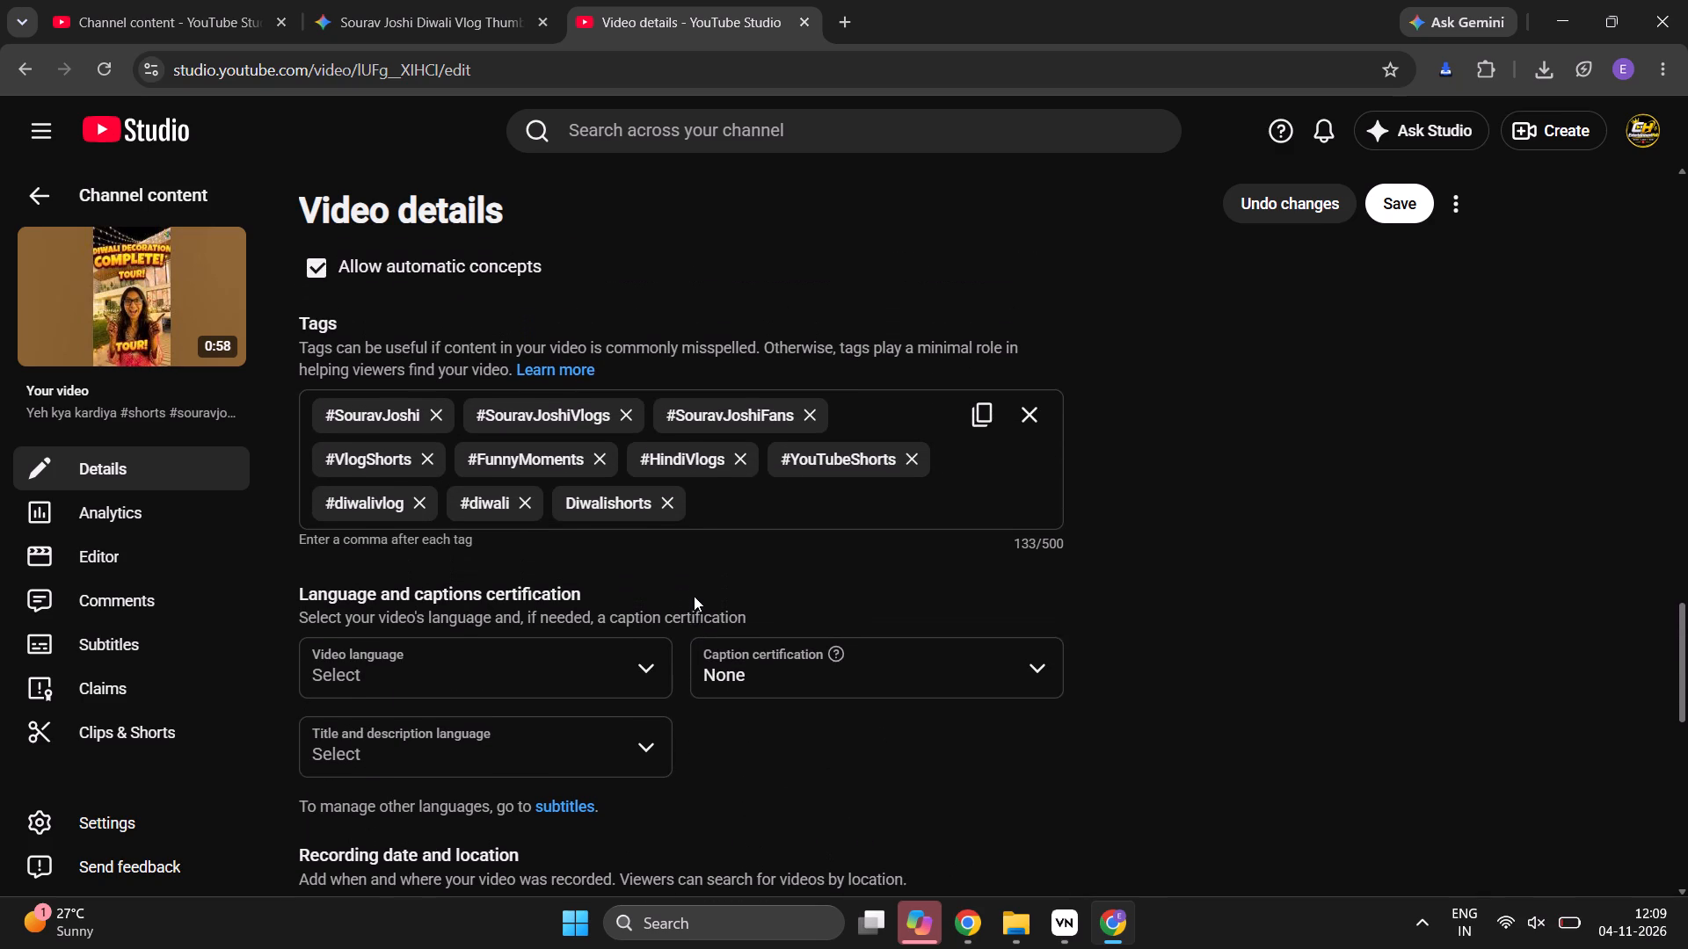
{"action": "scroll", "coordinate": [694, 596], "scroll_direction": "up", "scroll_amount": 1}
{"action": "left_click", "coordinate": [647, 750]}
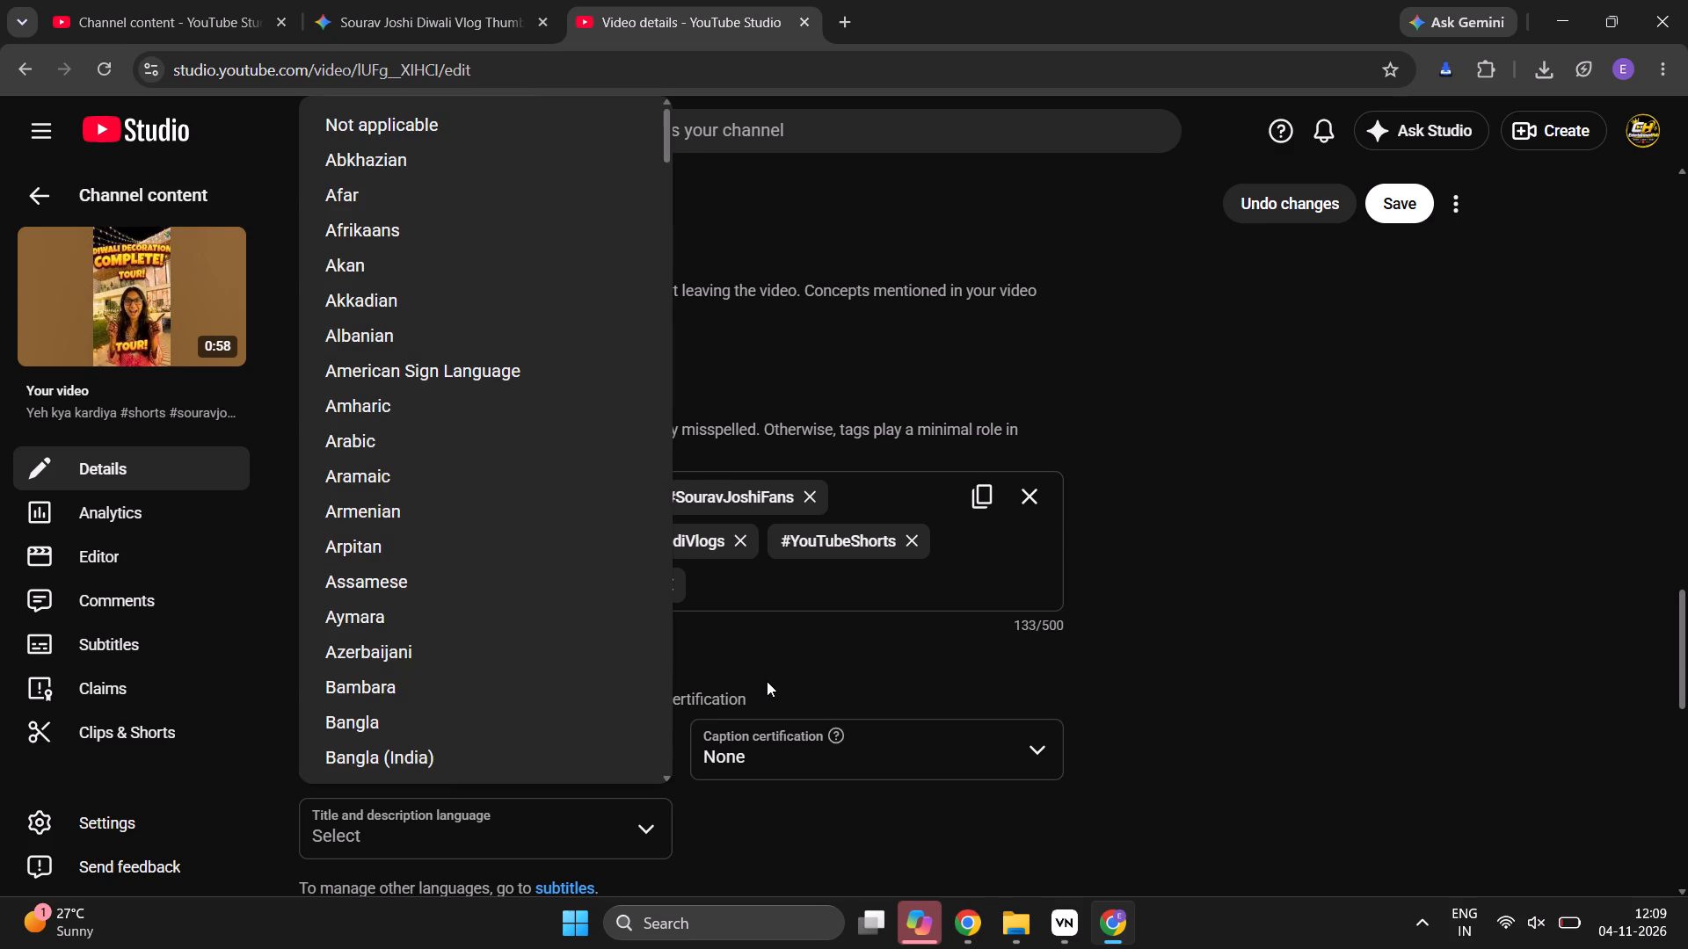
{"action": "left_click", "coordinate": [767, 681]}
Copy #shorts #souravjoshivlogs #souravshorts from the short's title and add them below the first line of its description.
{"action": "scroll", "coordinate": [767, 681], "scroll_direction": "up", "scroll_amount": 2}
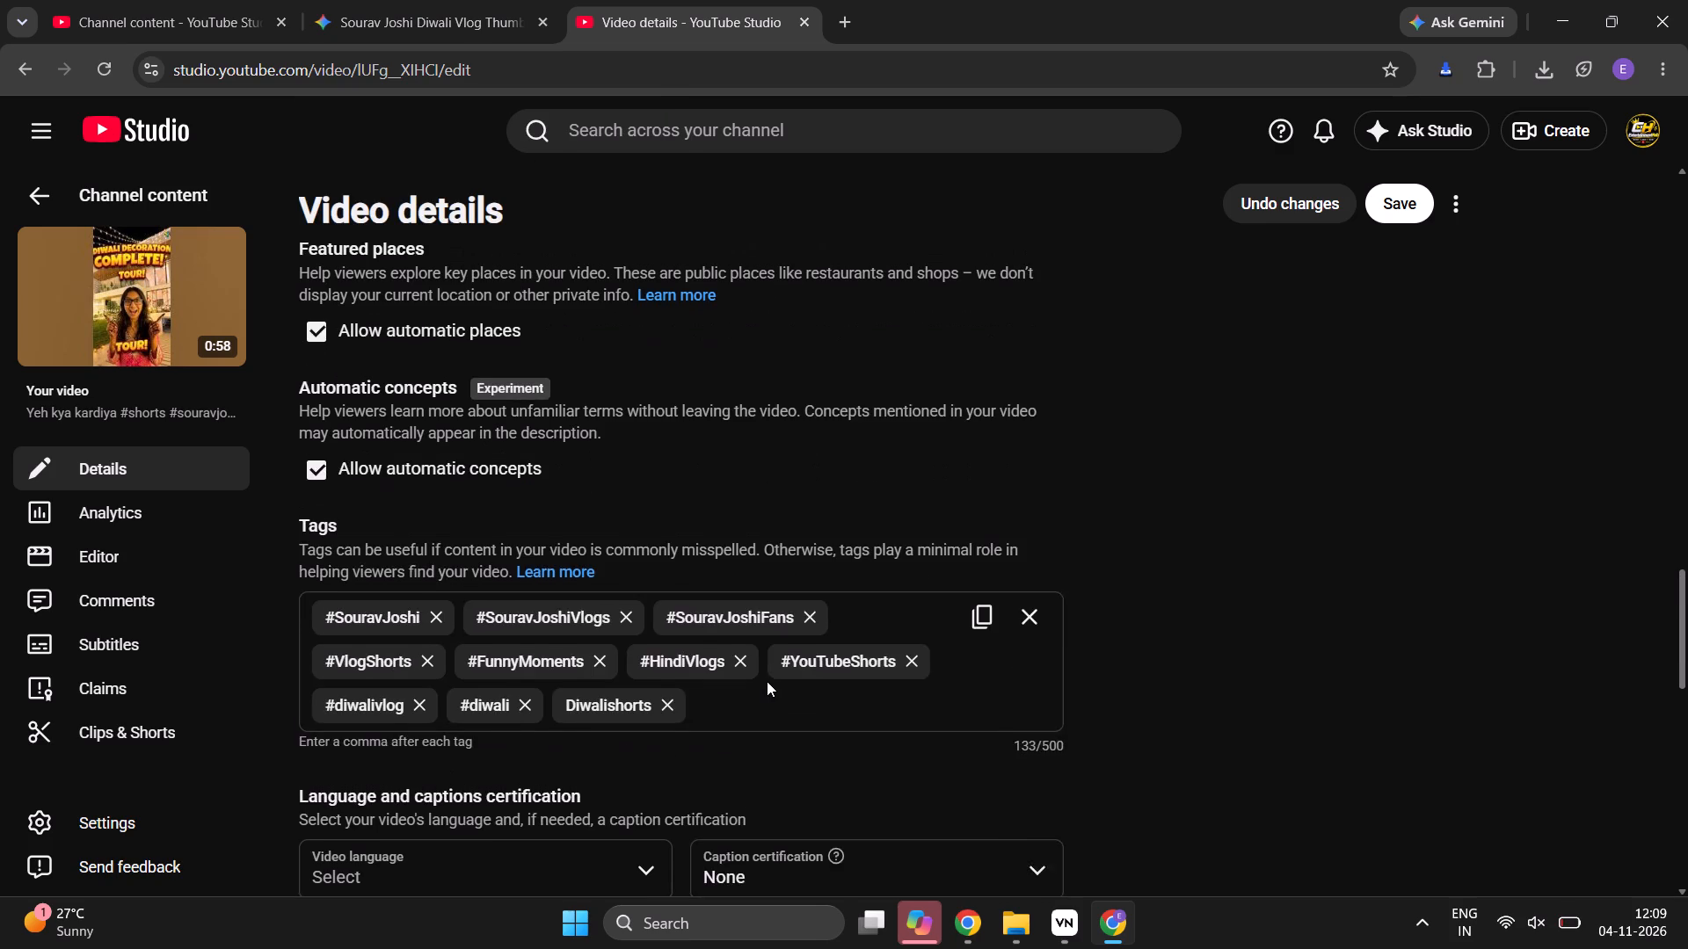
{"action": "scroll", "coordinate": [767, 681], "scroll_direction": "up", "scroll_amount": 5}
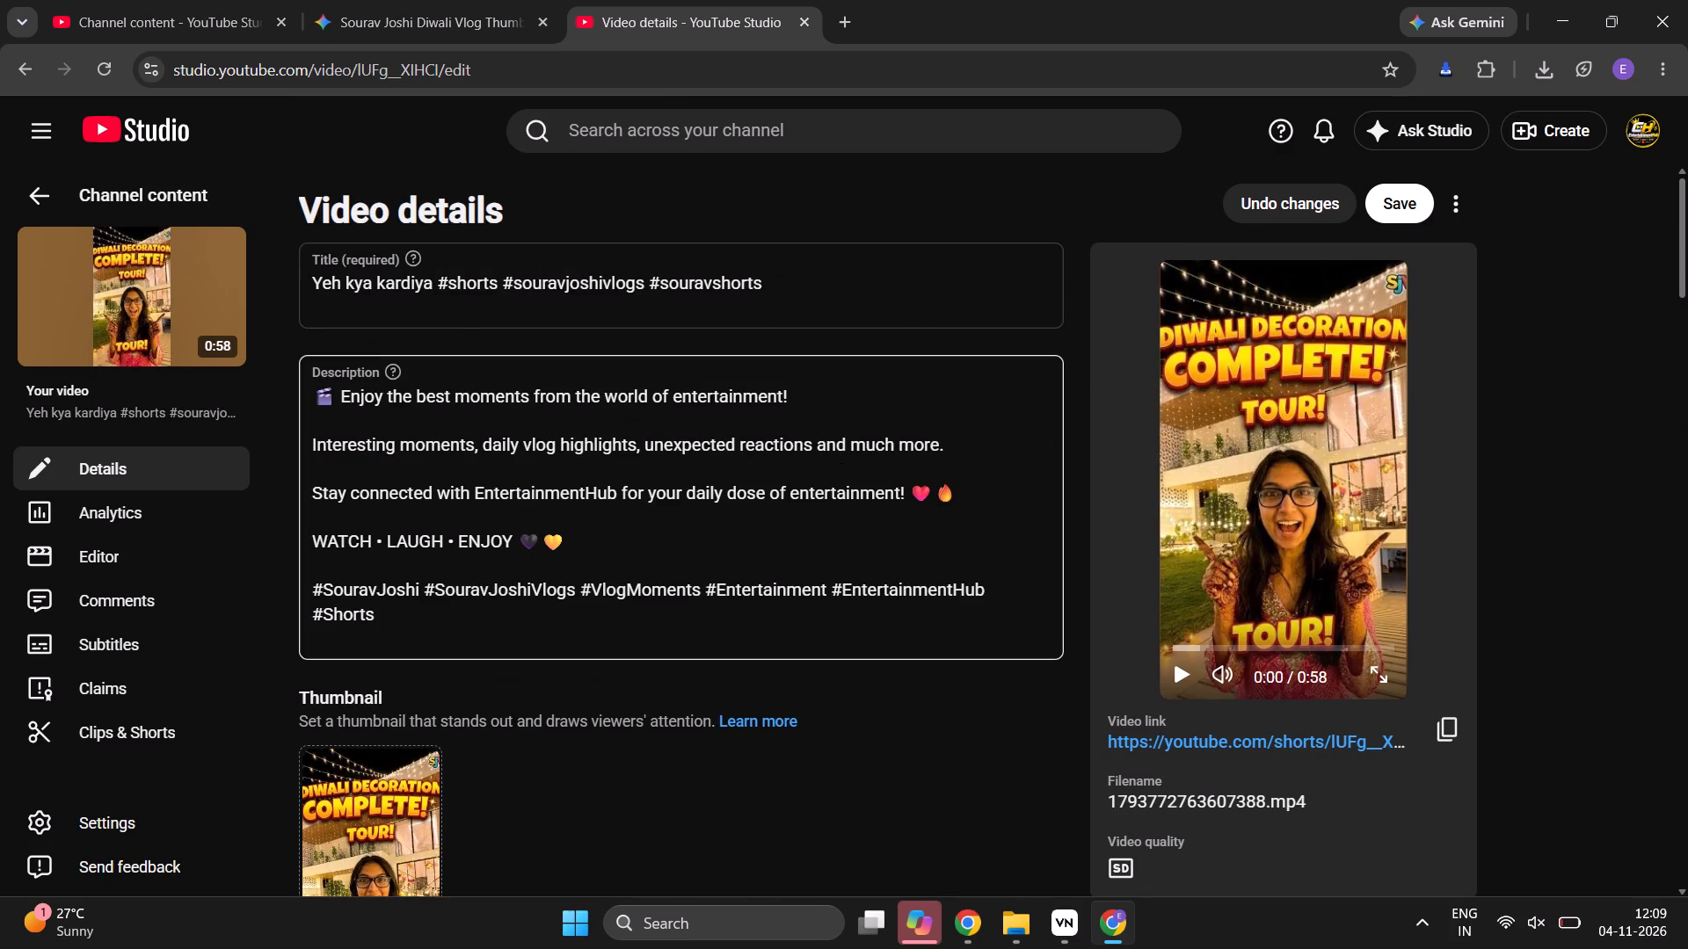
{"action": "left_click_drag", "start_coordinate": [437, 286], "coordinate": [514, 273]}
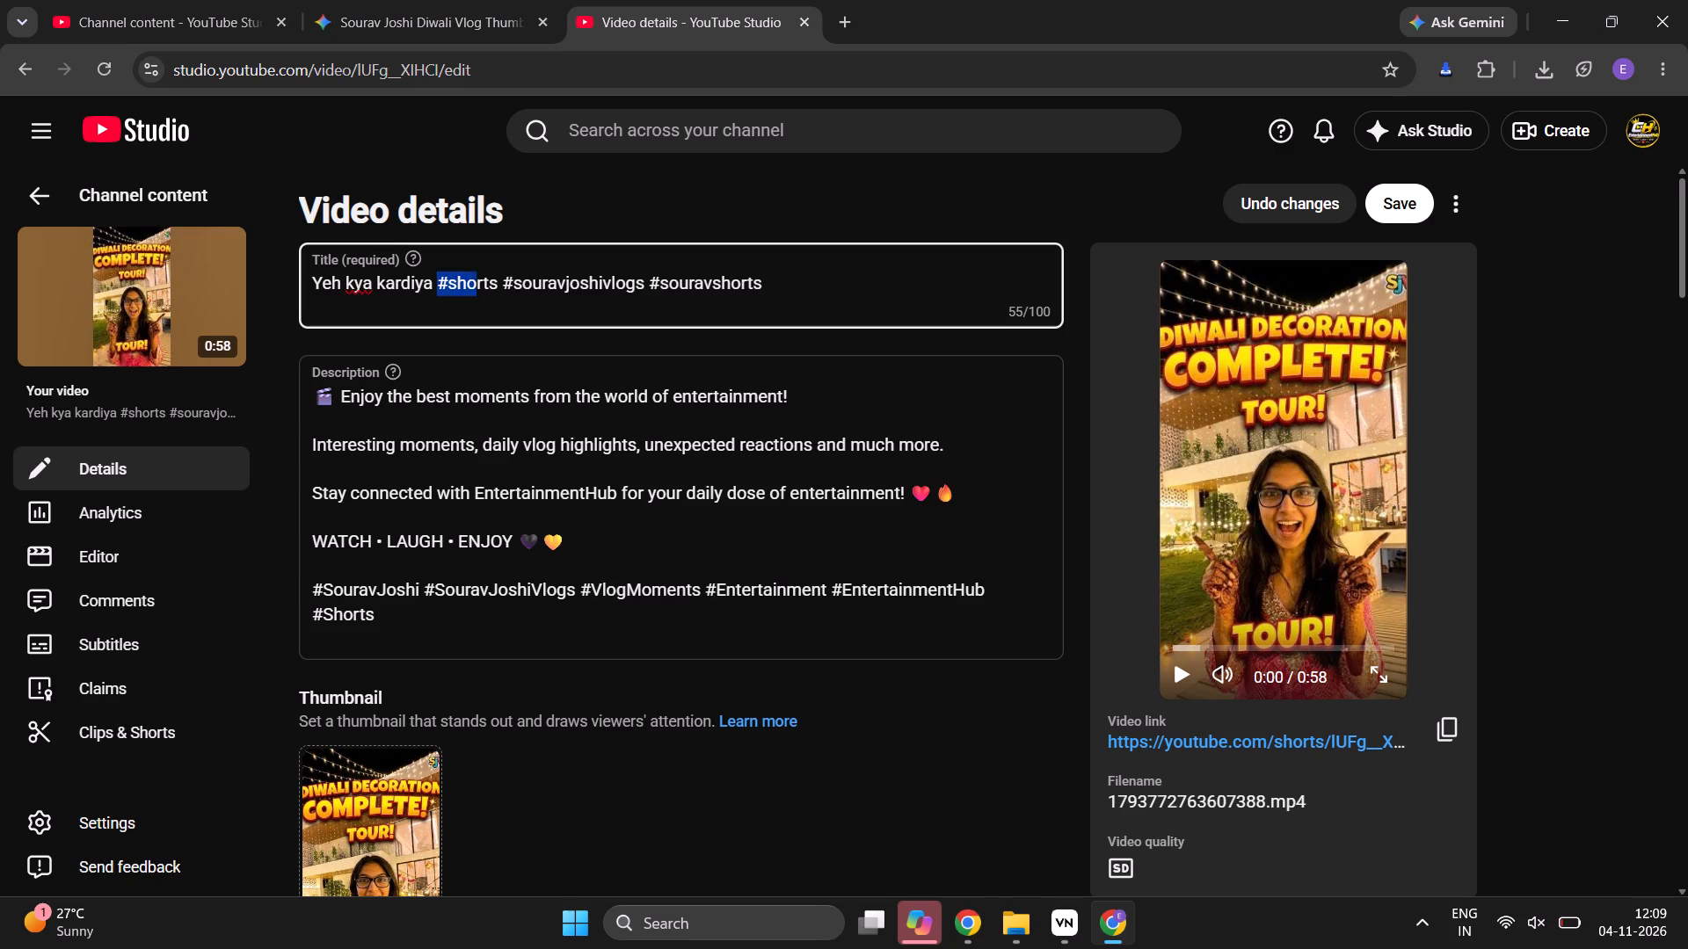
{"action": "left_click_drag", "start_coordinate": [514, 273], "coordinate": [768, 279]}
{"action": "key", "text": "ctrl+c"}
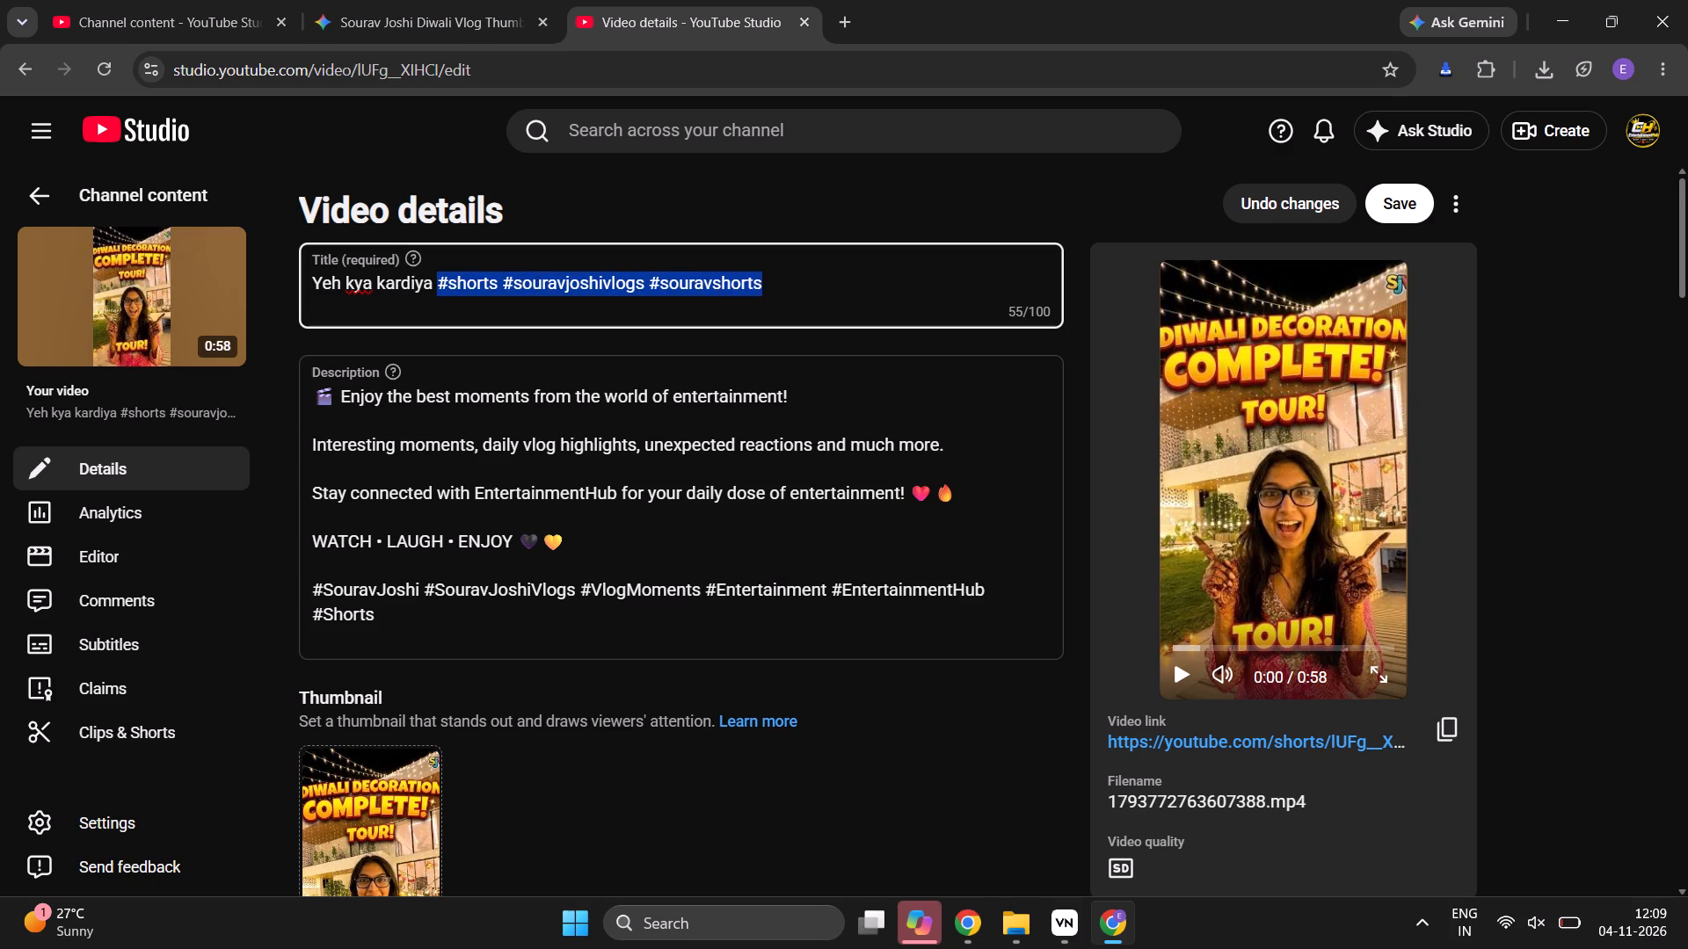
{"action": "left_click", "coordinate": [846, 410]}
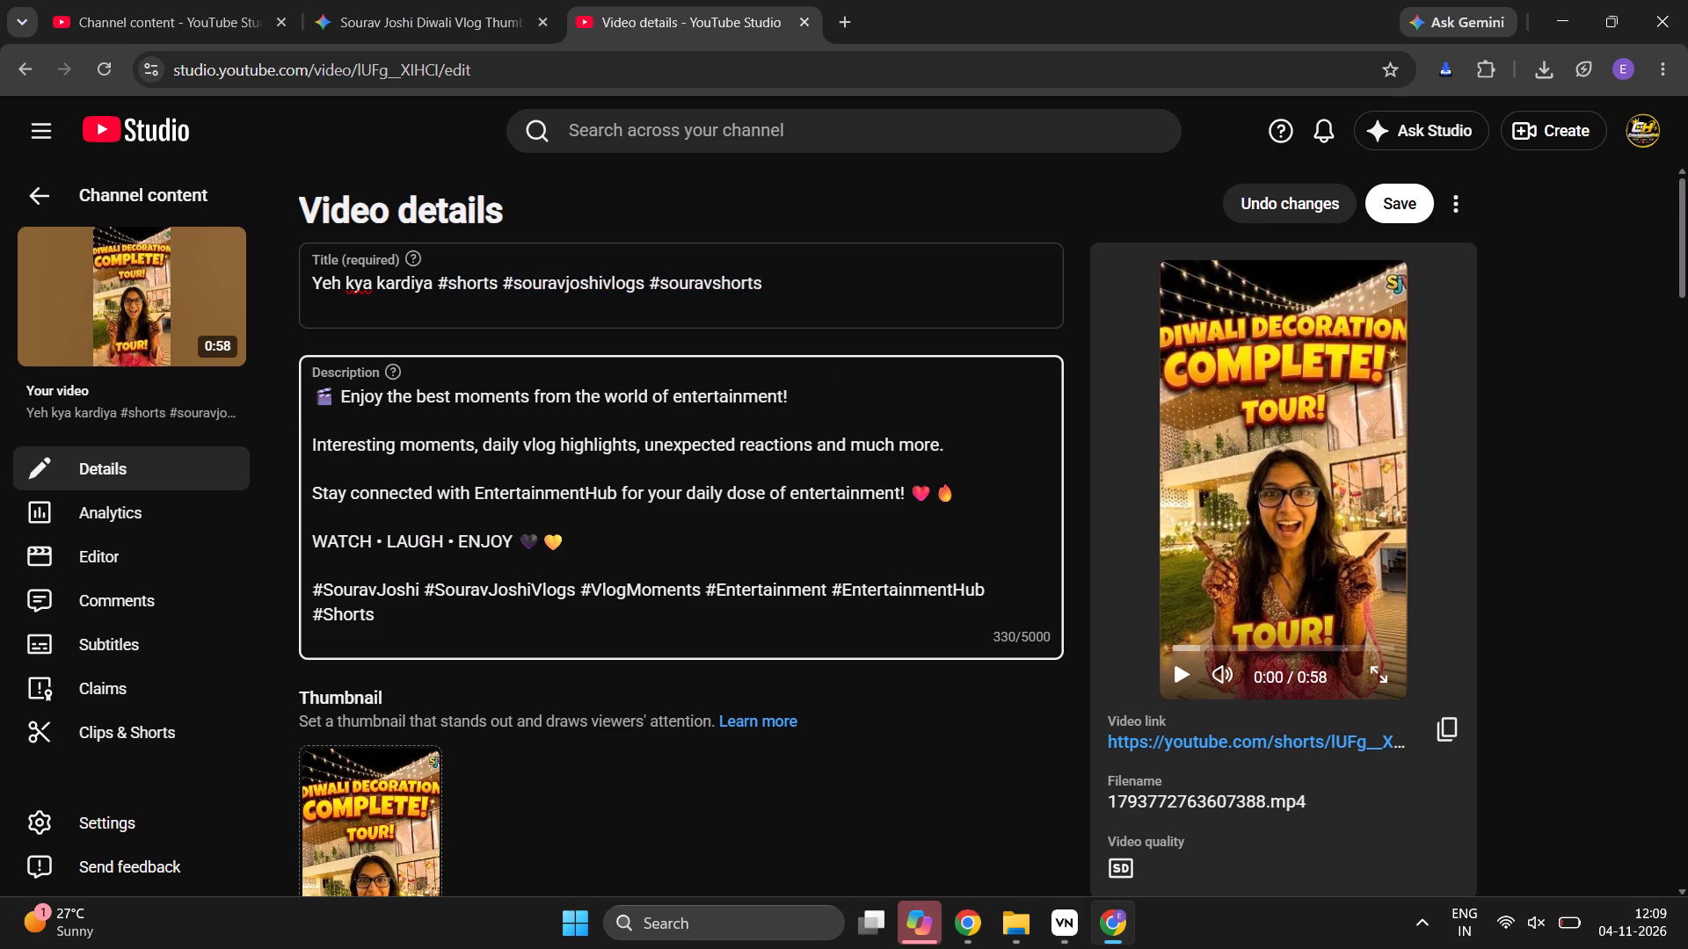
{"action": "key", "text": "ctrl+v"}
{"action": "scroll", "coordinate": [748, 719], "scroll_direction": "down", "scroll_amount": 3}
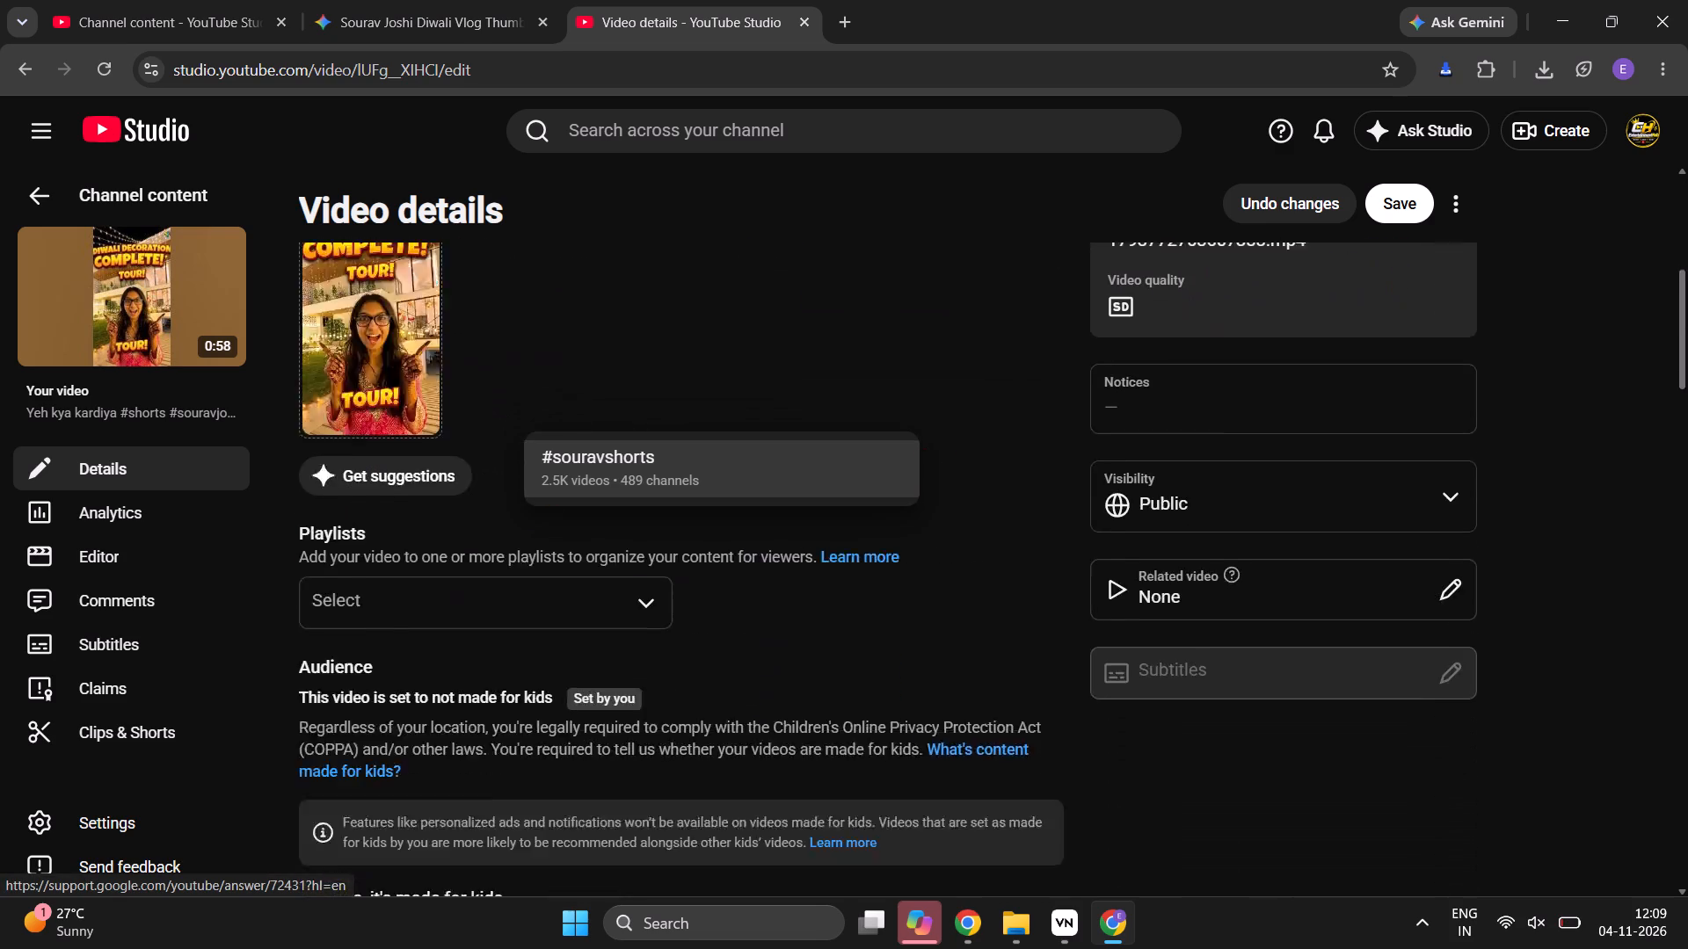
{"action": "scroll", "coordinate": [748, 719], "scroll_direction": "down", "scroll_amount": 1}
{"action": "left_click", "coordinate": [692, 697]}
Look over the short's settings from AI use down to its tags.
{"action": "scroll", "coordinate": [692, 697], "scroll_direction": "down", "scroll_amount": 3}
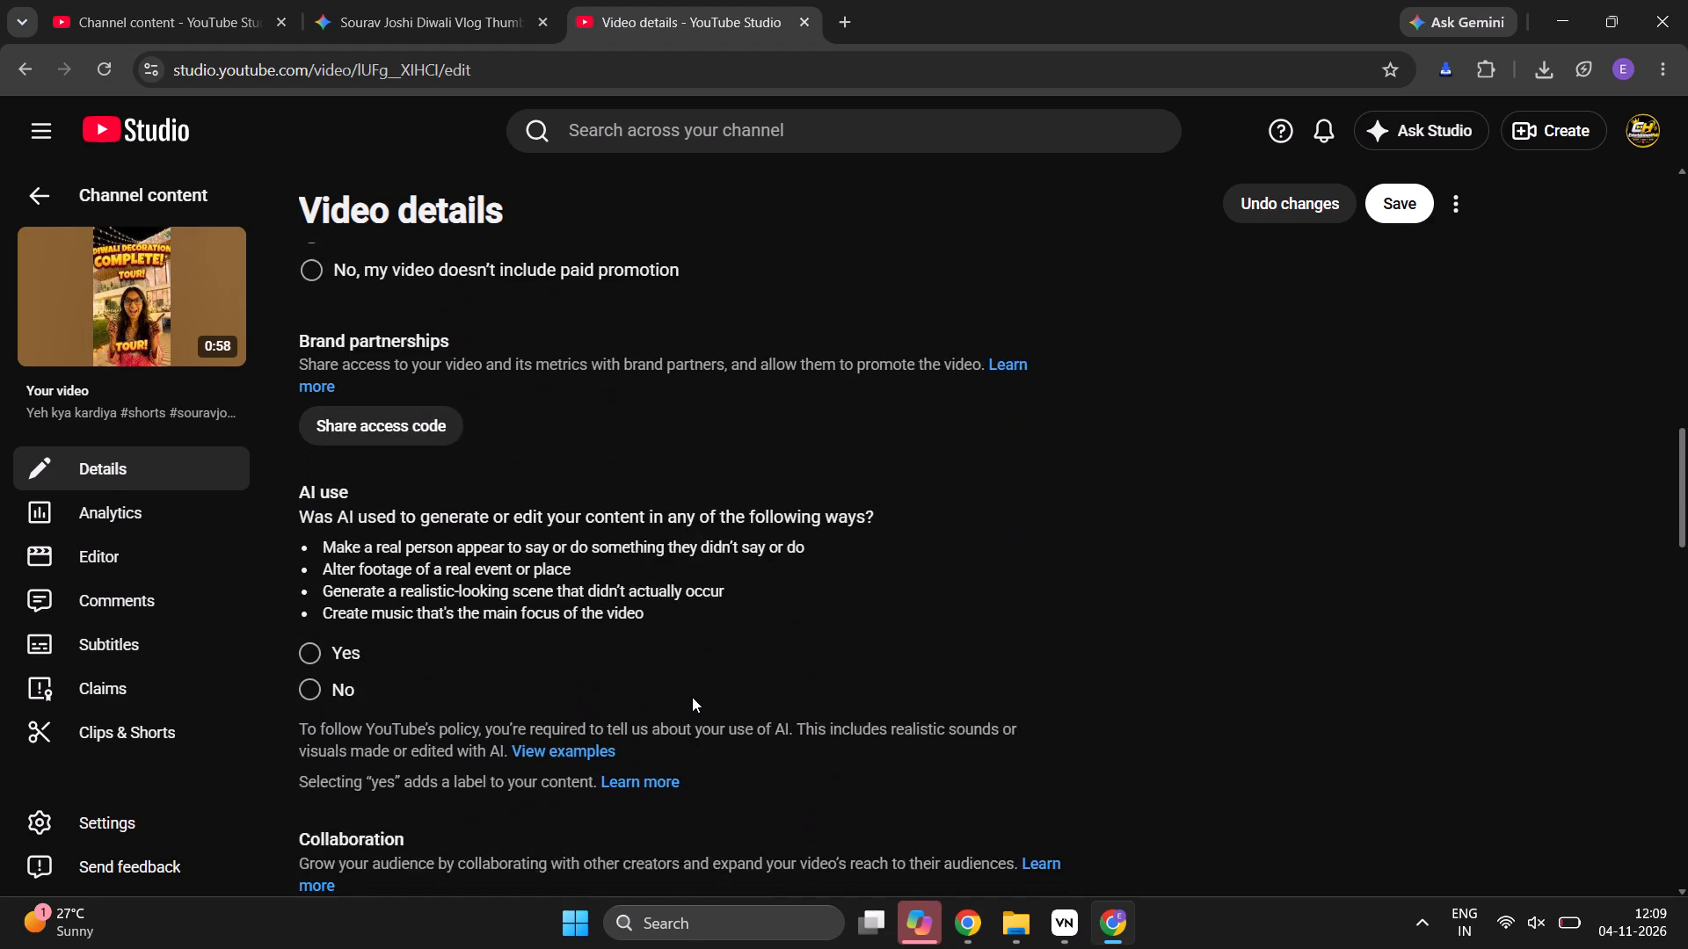
{"action": "scroll", "coordinate": [692, 697], "scroll_direction": "down", "scroll_amount": 3}
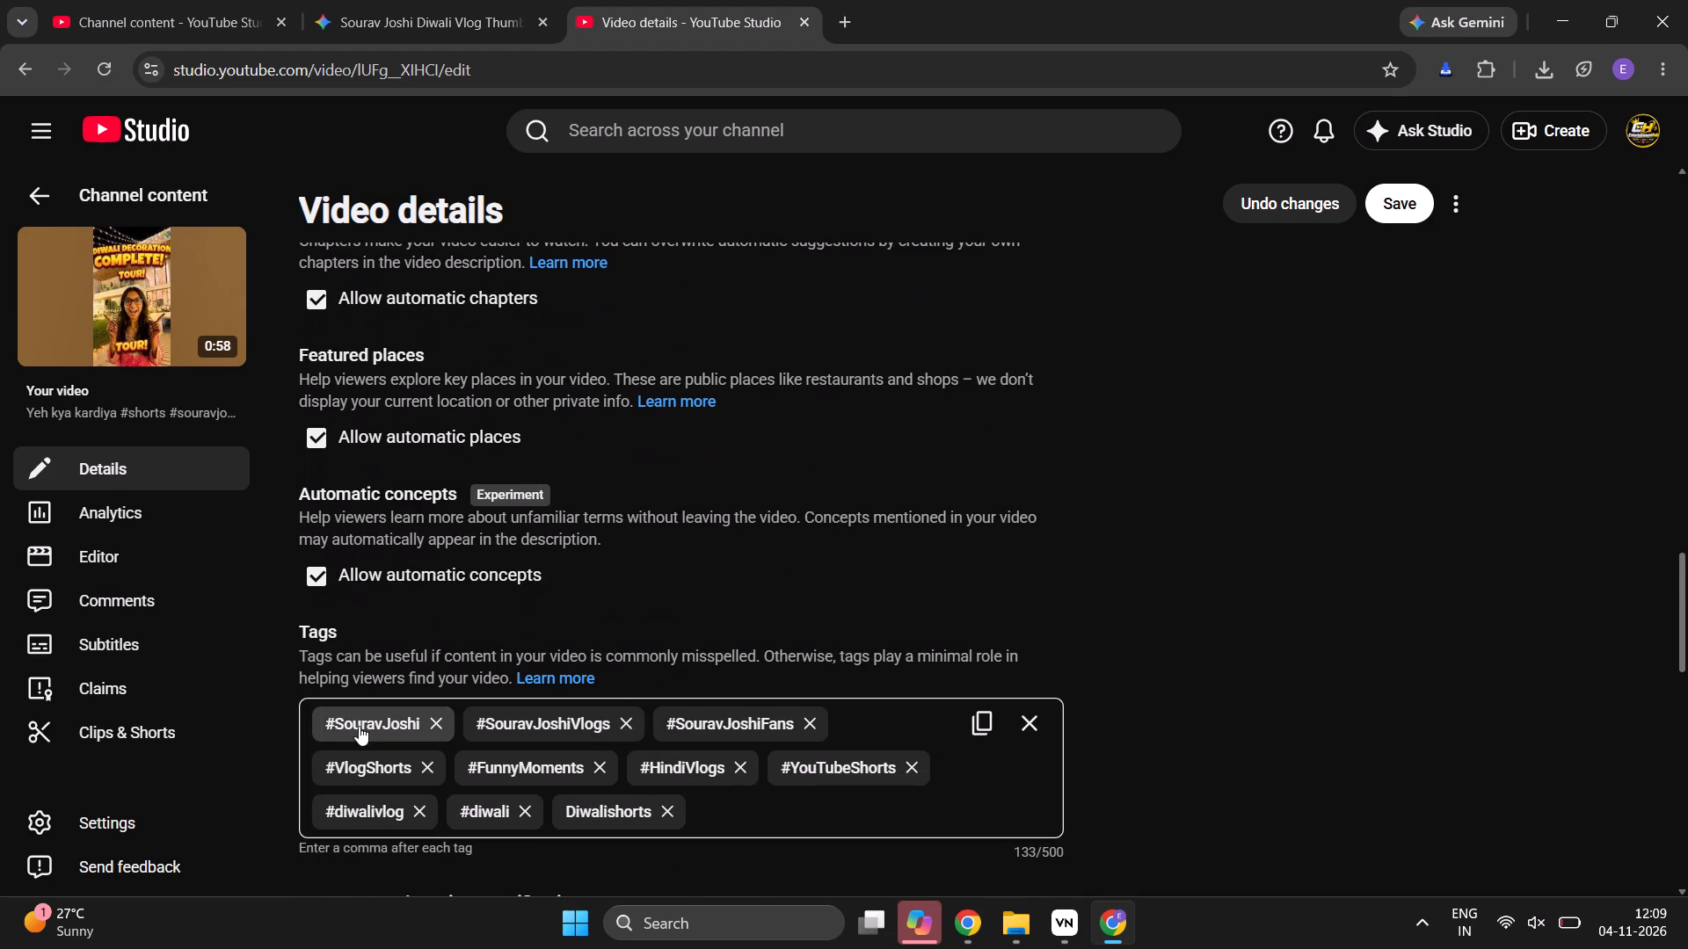
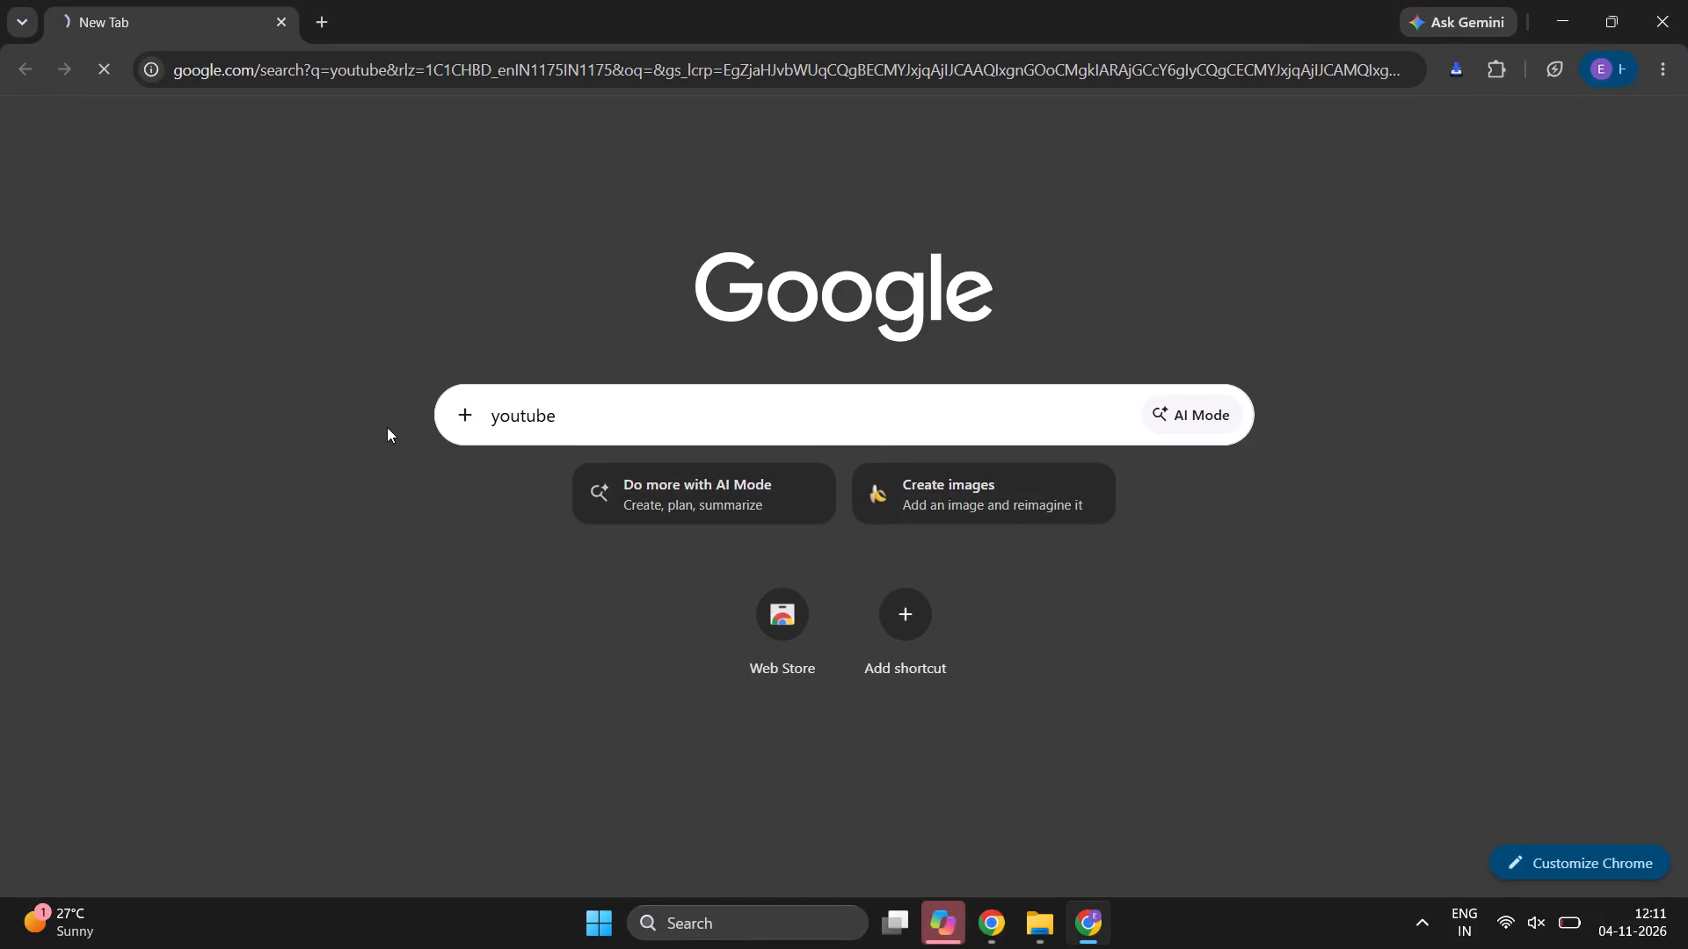
Open YouTube from the Google search and go to the Entertainment_Hub94 channel page to view the published short.
{"action": "left_click", "coordinate": [296, 341]}
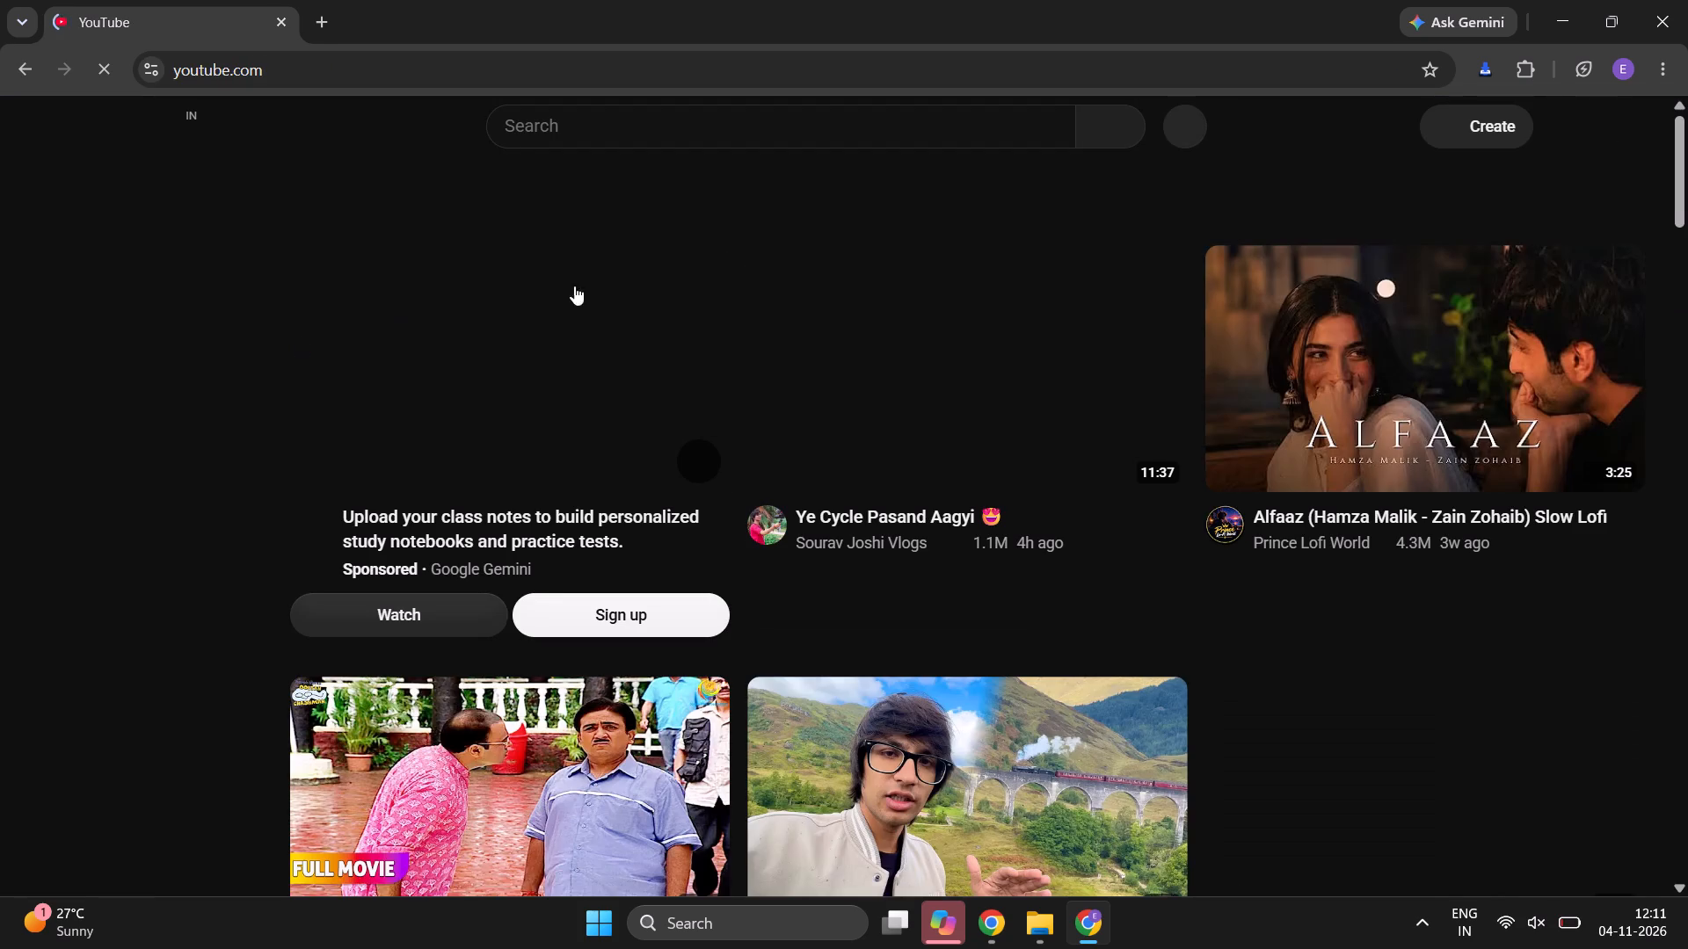
{"action": "left_click", "coordinate": [1633, 125]}
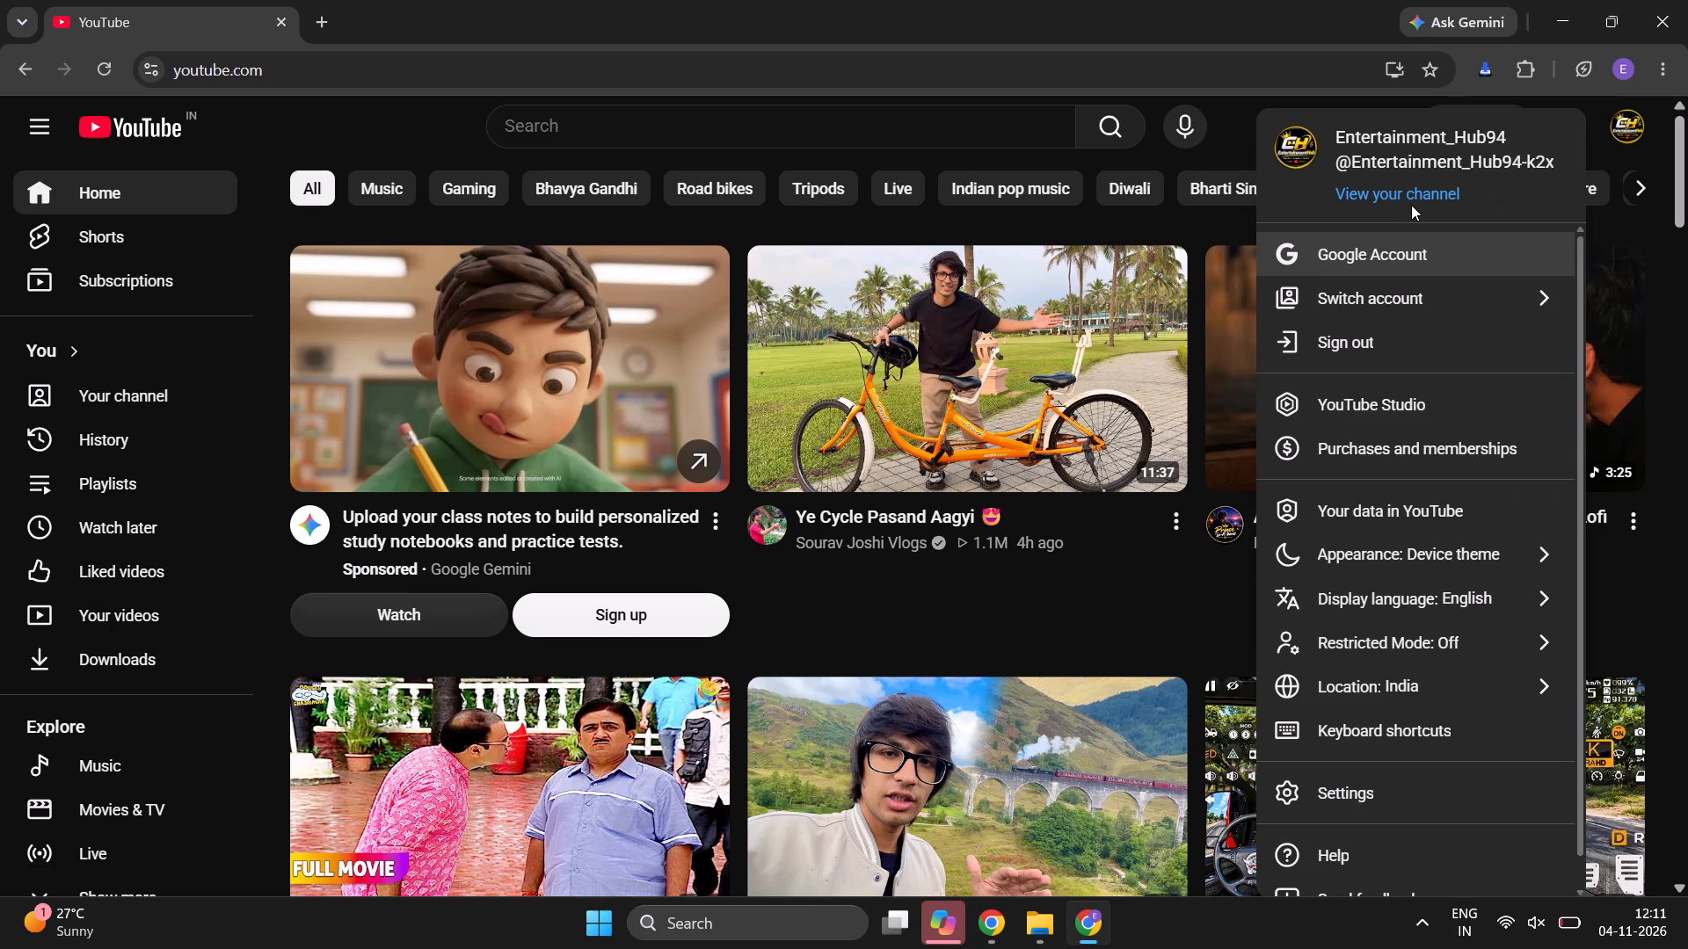
{"action": "left_click", "coordinate": [1417, 192]}
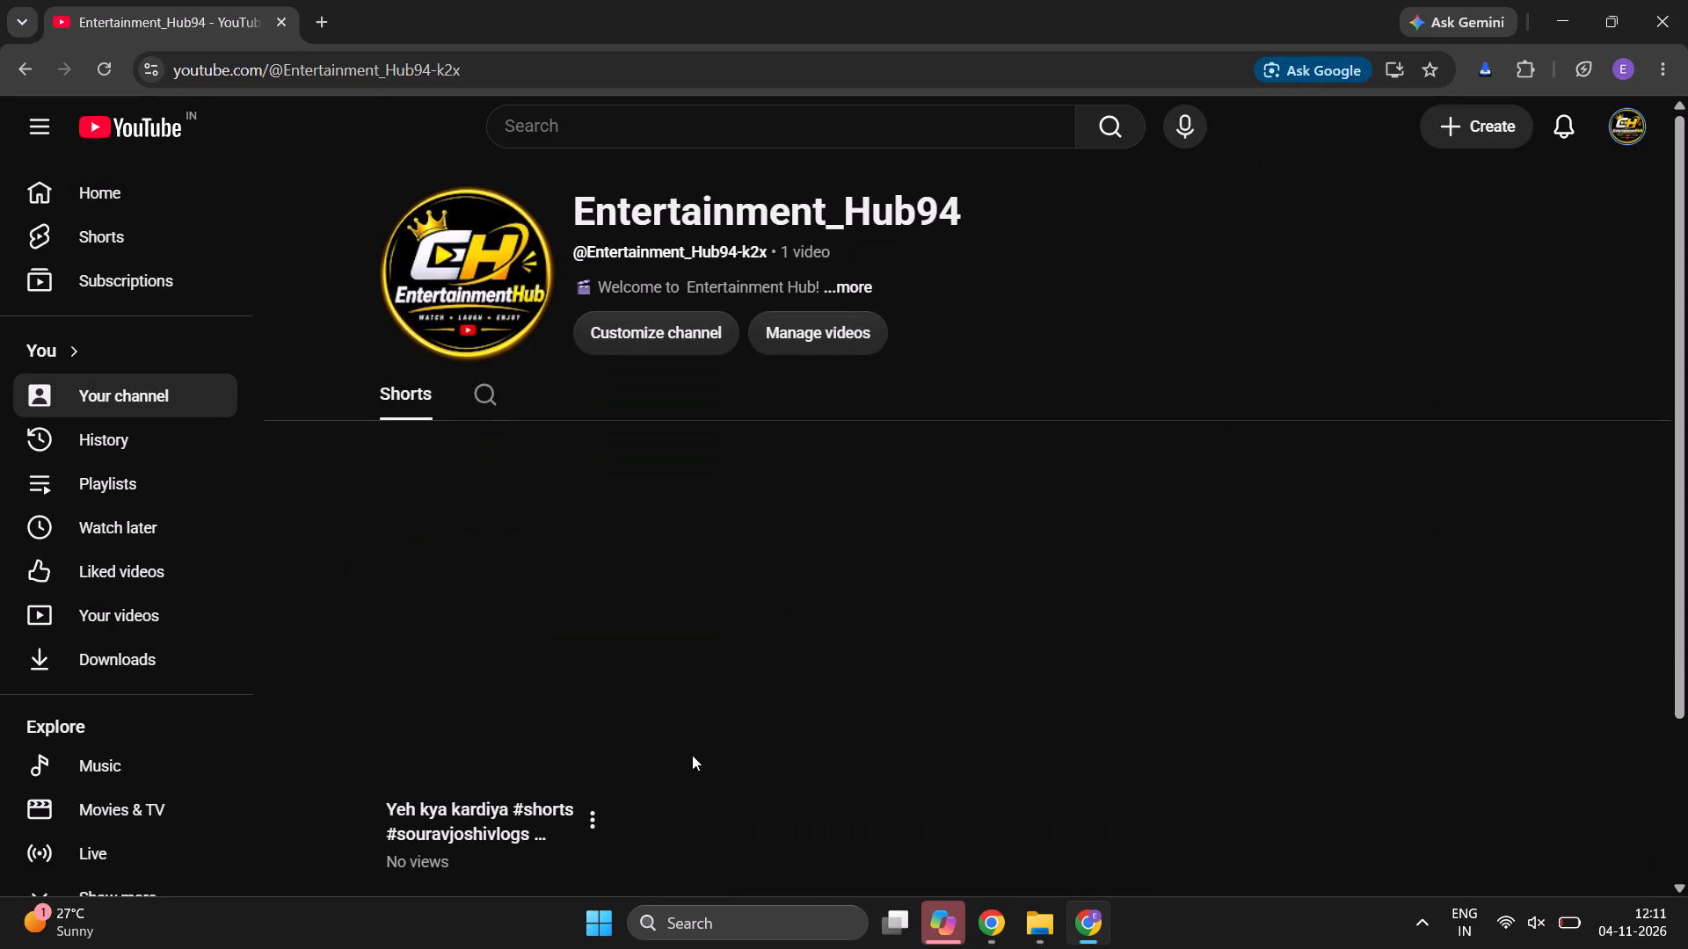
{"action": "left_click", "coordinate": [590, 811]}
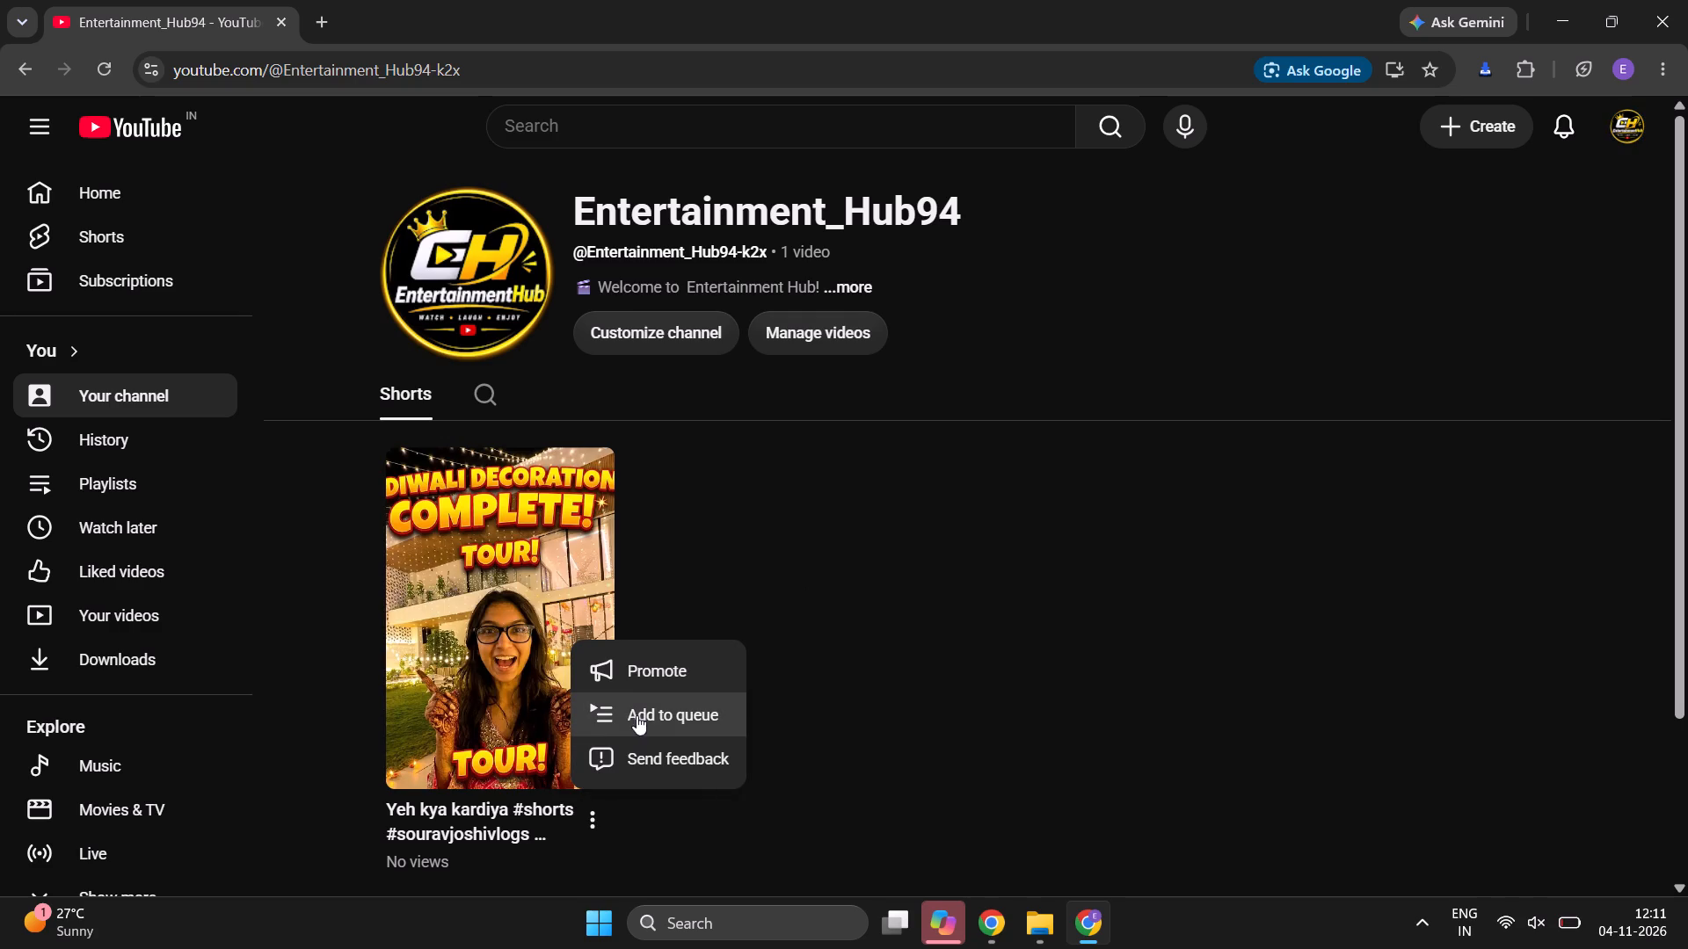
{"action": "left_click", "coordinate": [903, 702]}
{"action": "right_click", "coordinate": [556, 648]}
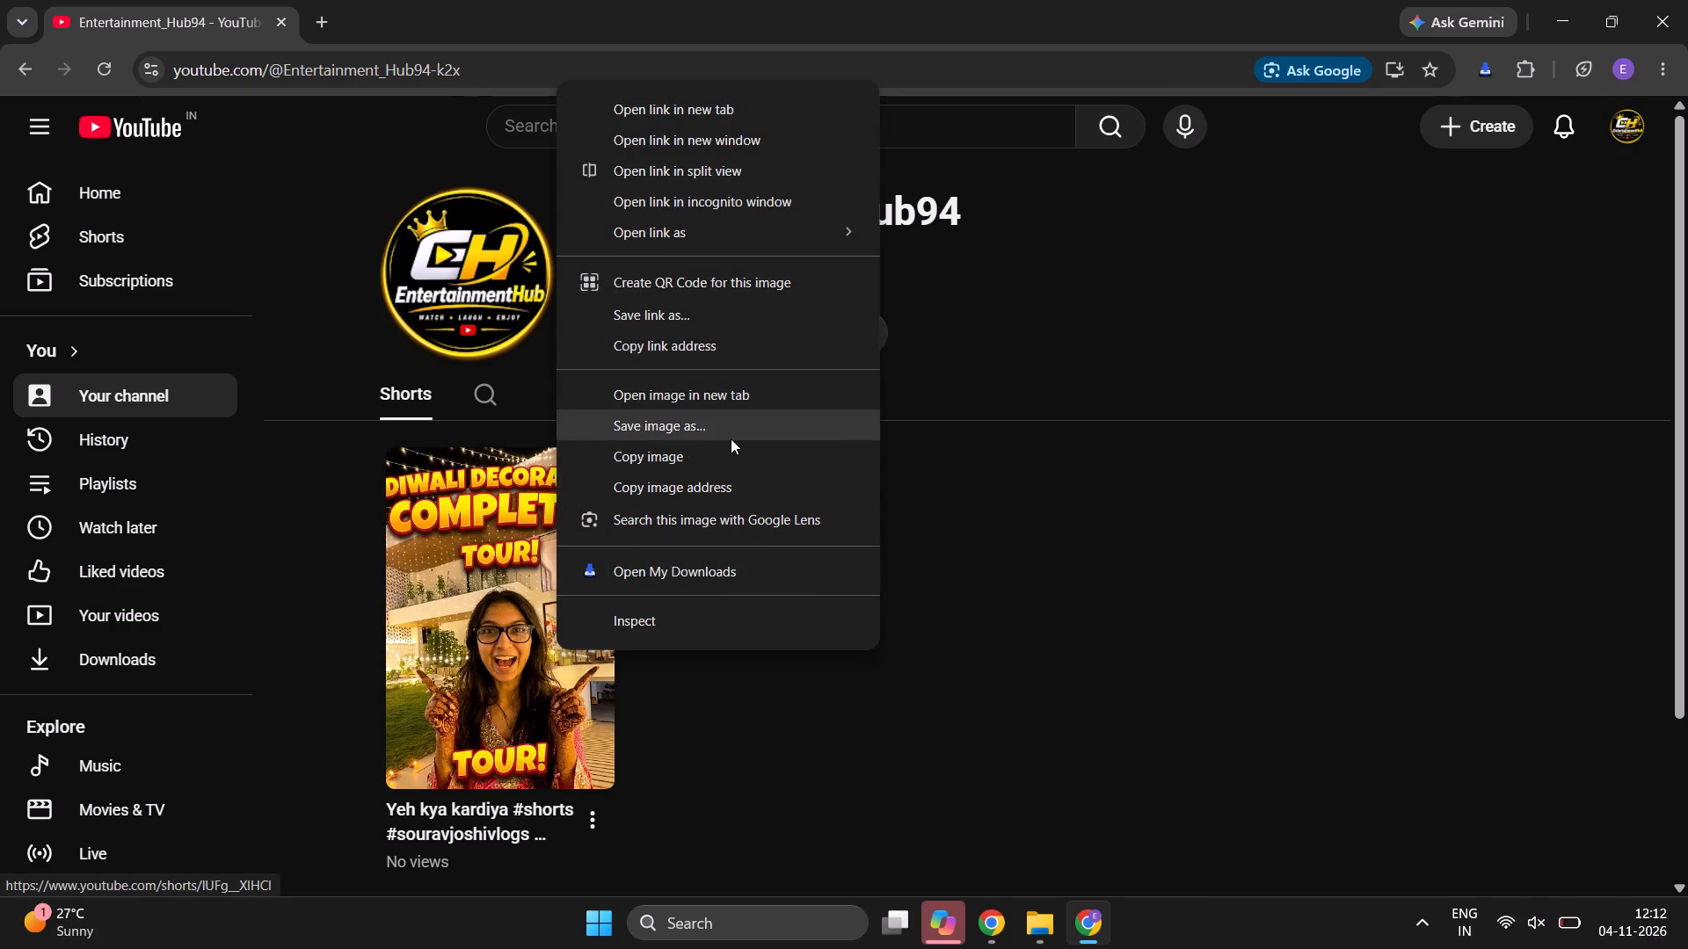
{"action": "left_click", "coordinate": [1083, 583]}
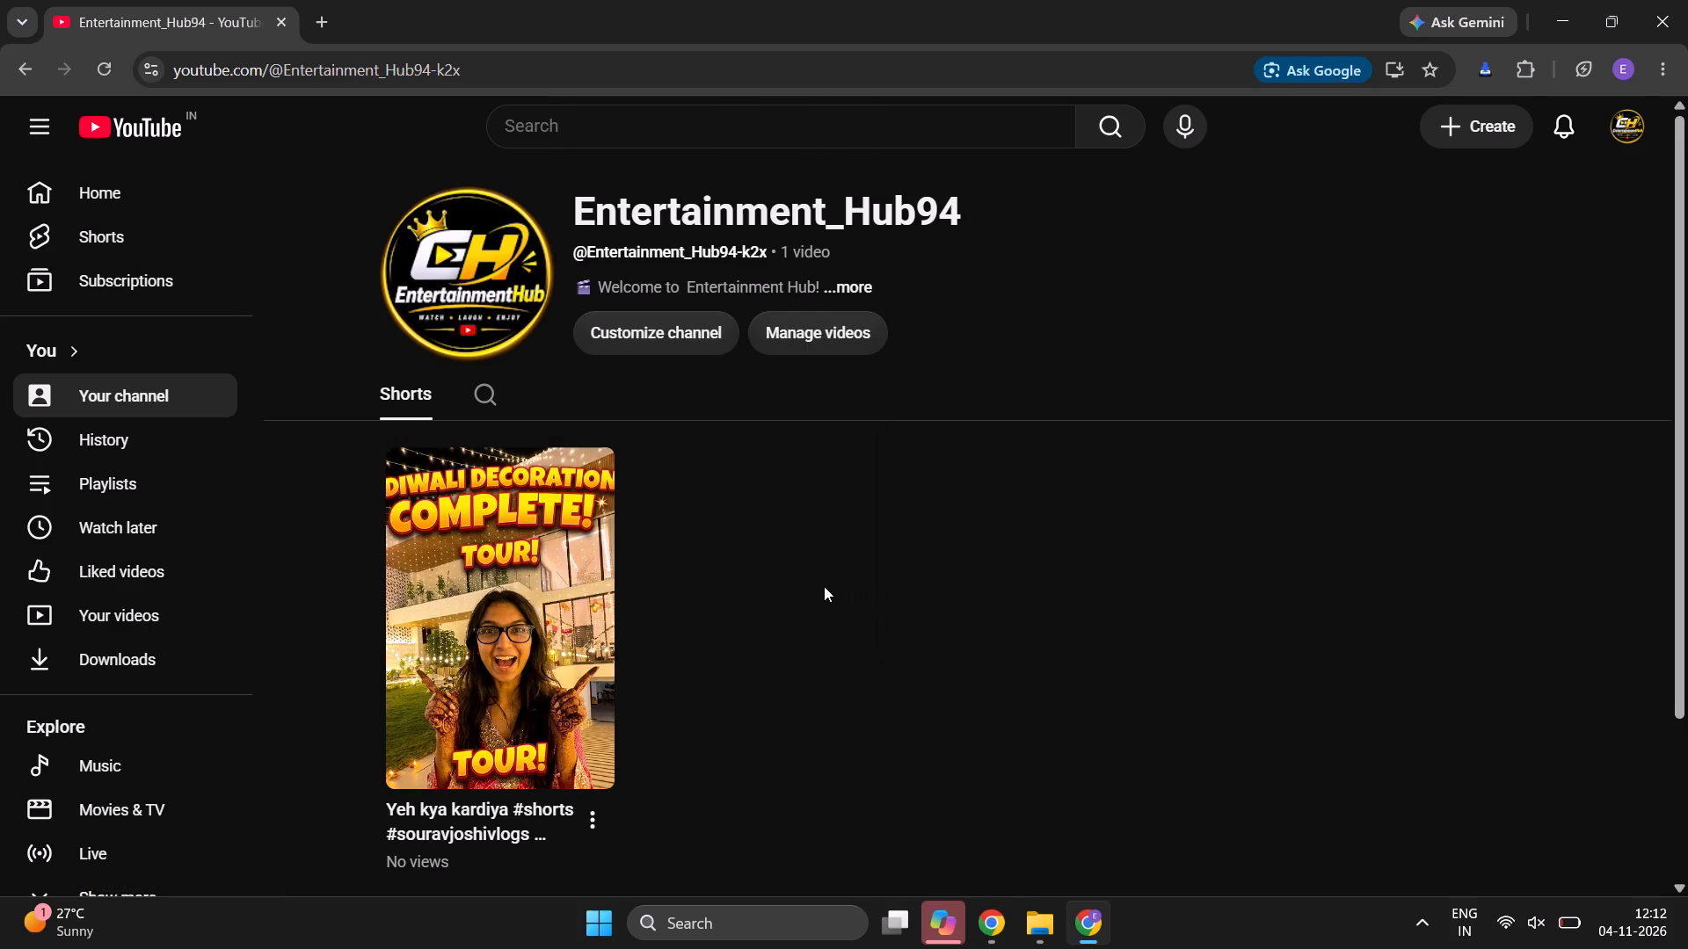
{"action": "left_click", "coordinate": [860, 342]}
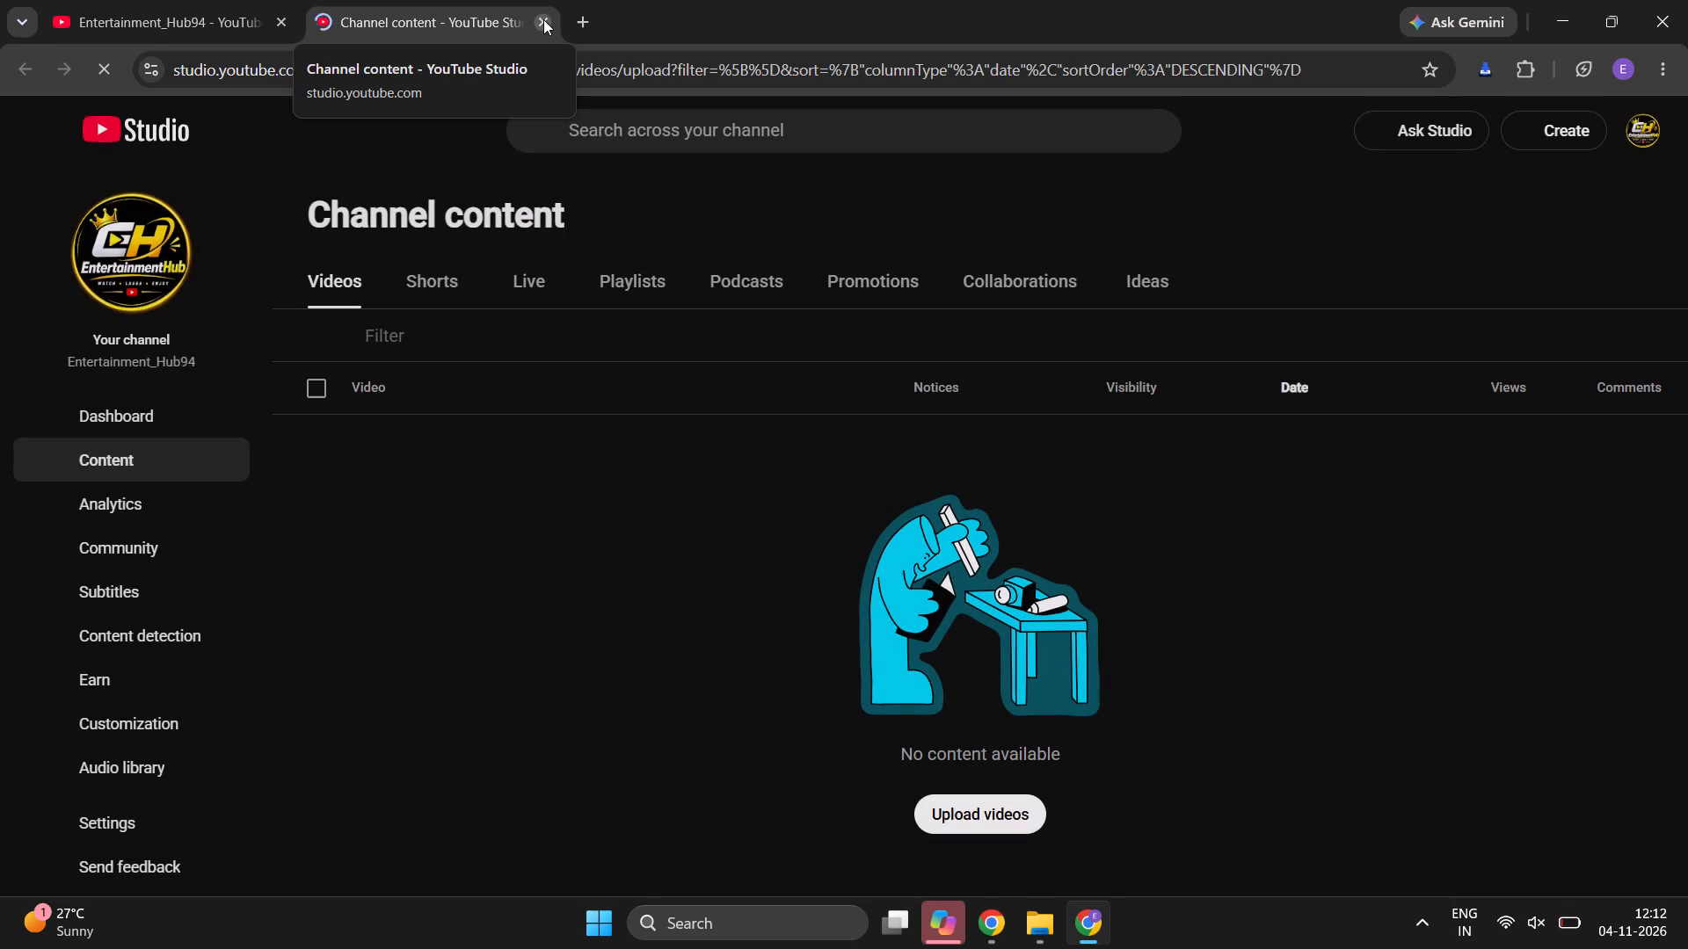
{"action": "left_click", "coordinate": [453, 273]}
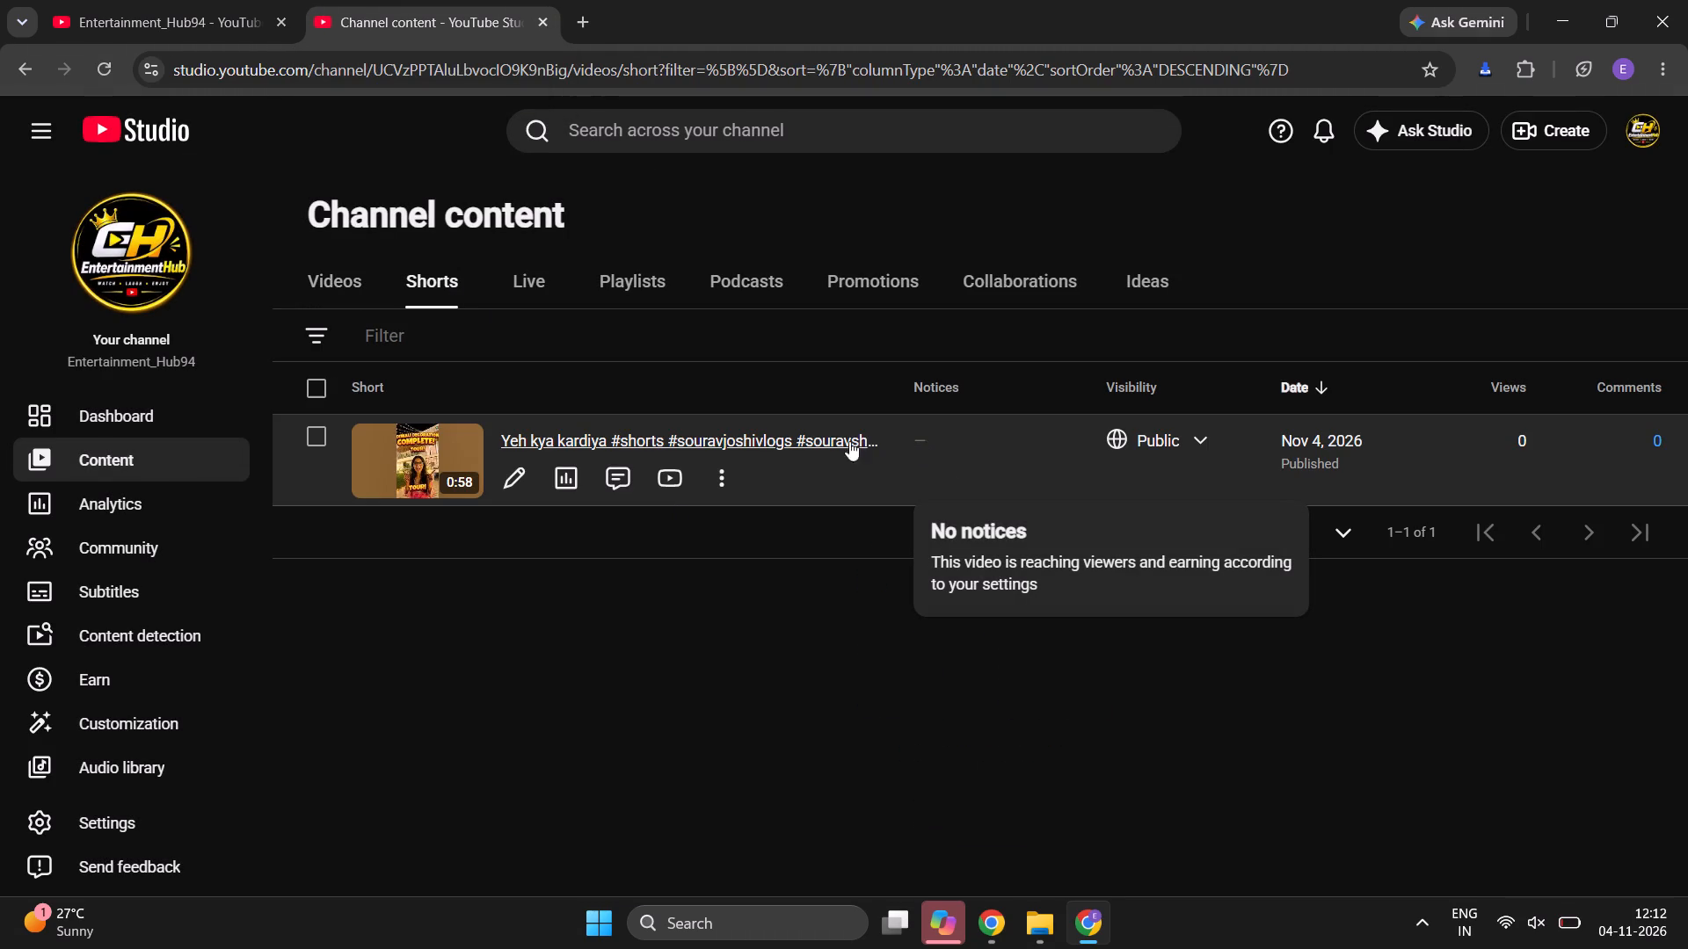
{"action": "left_click", "coordinate": [725, 478]}
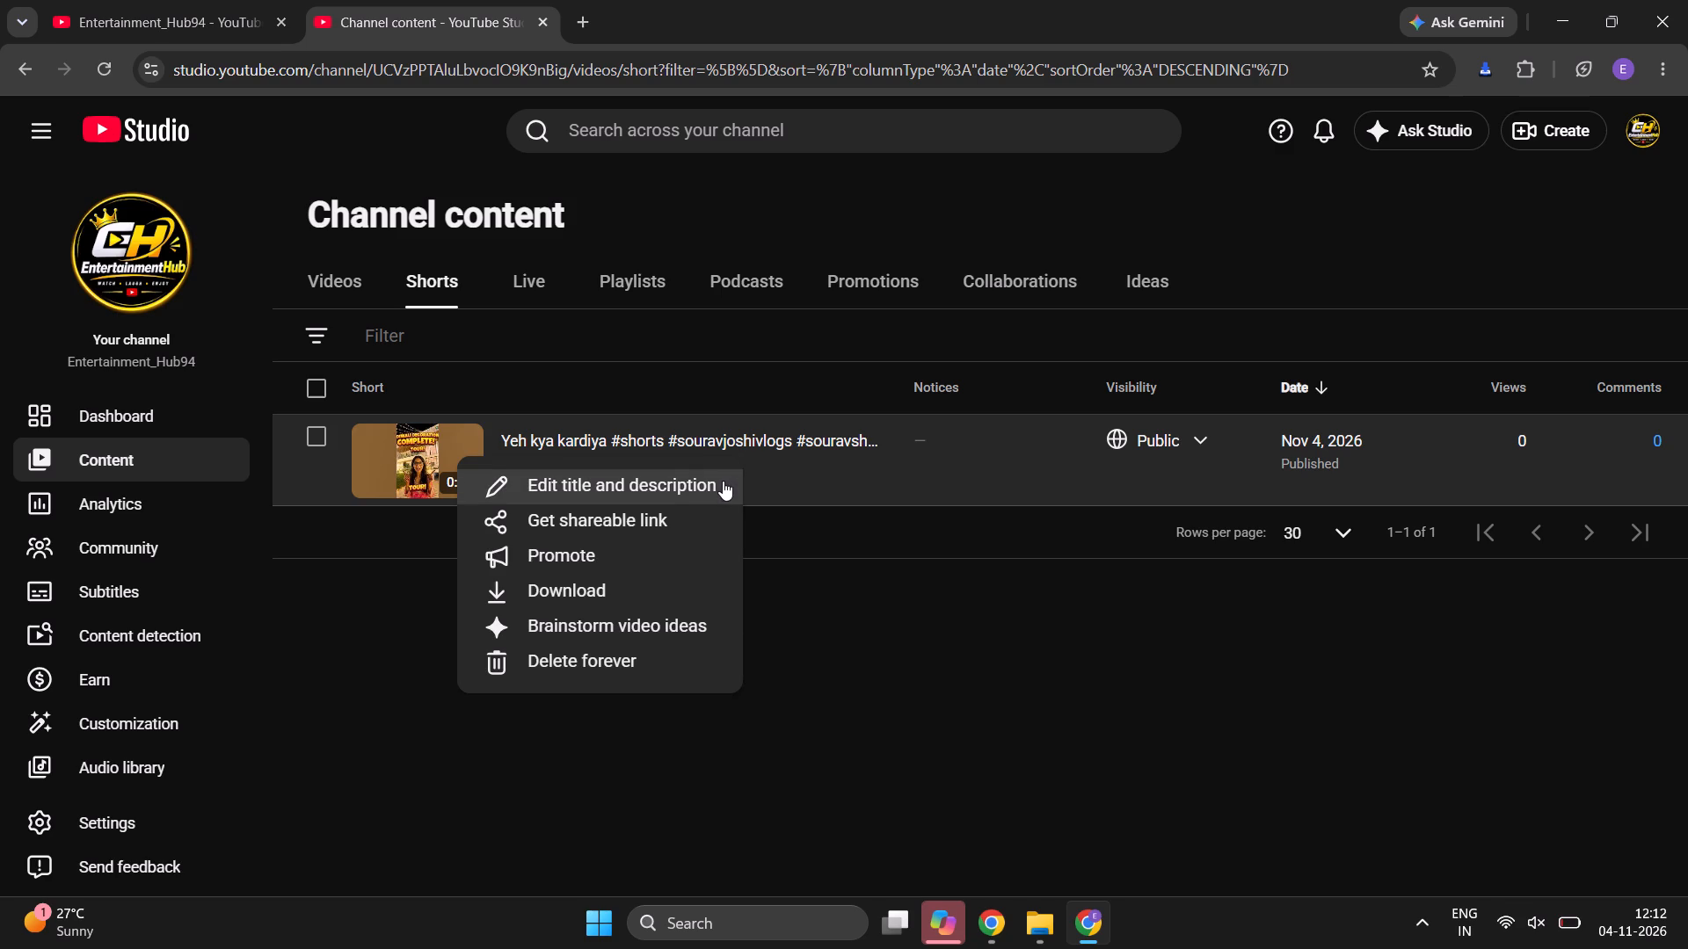
{"action": "left_click", "coordinate": [673, 518]}
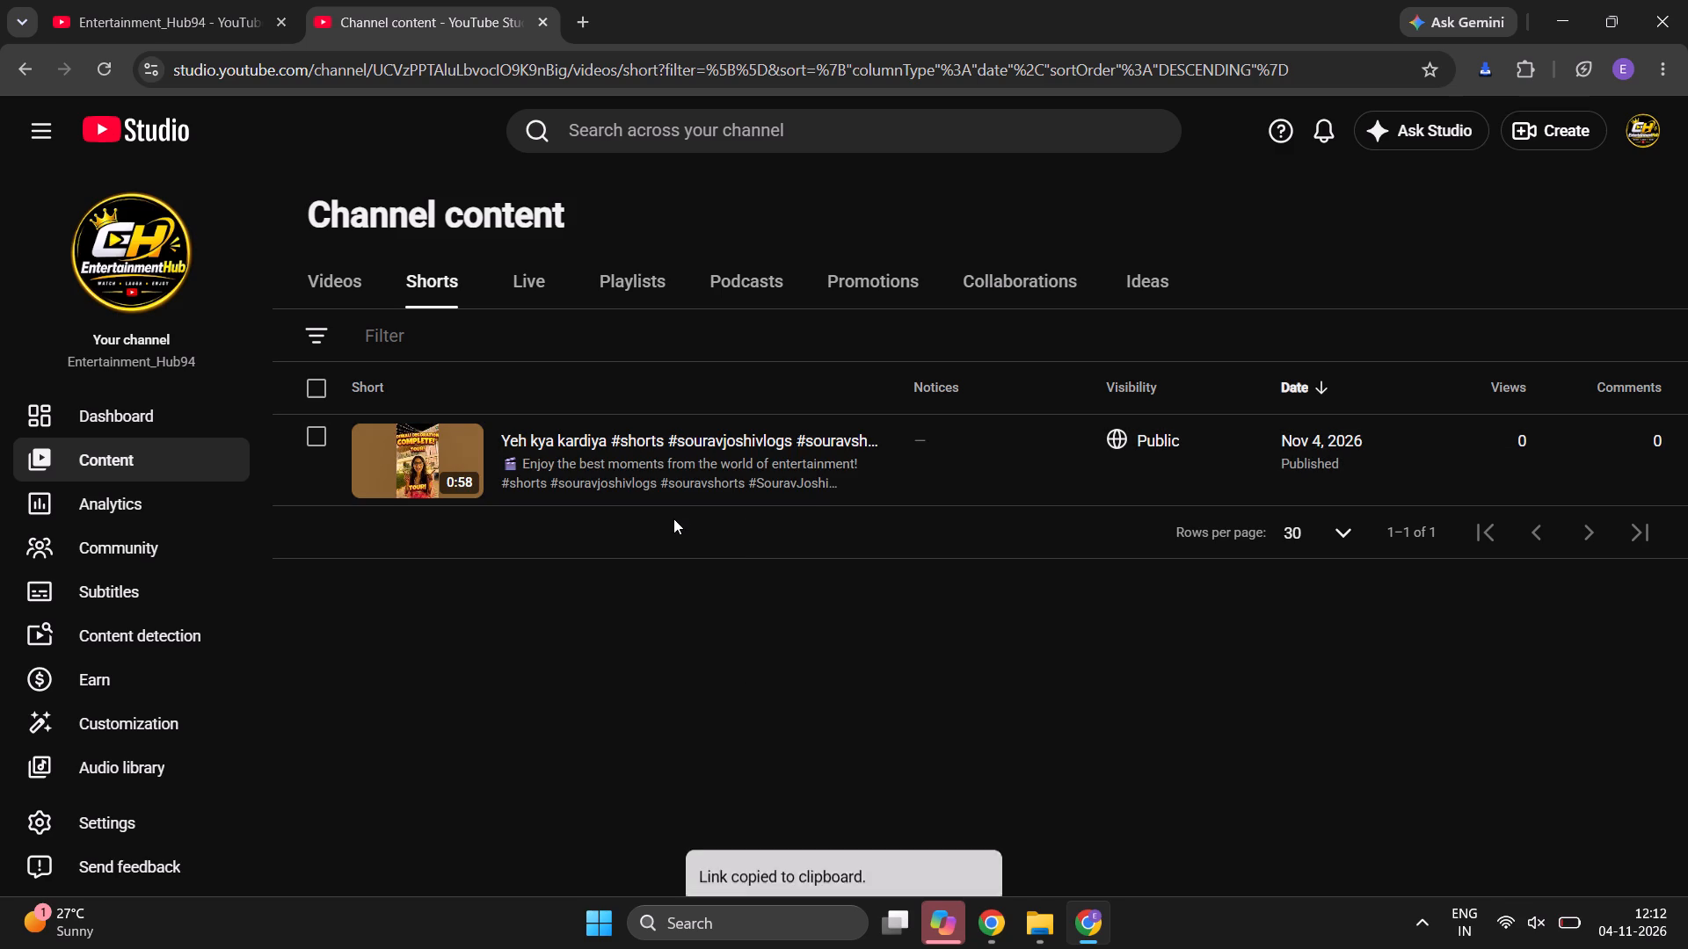